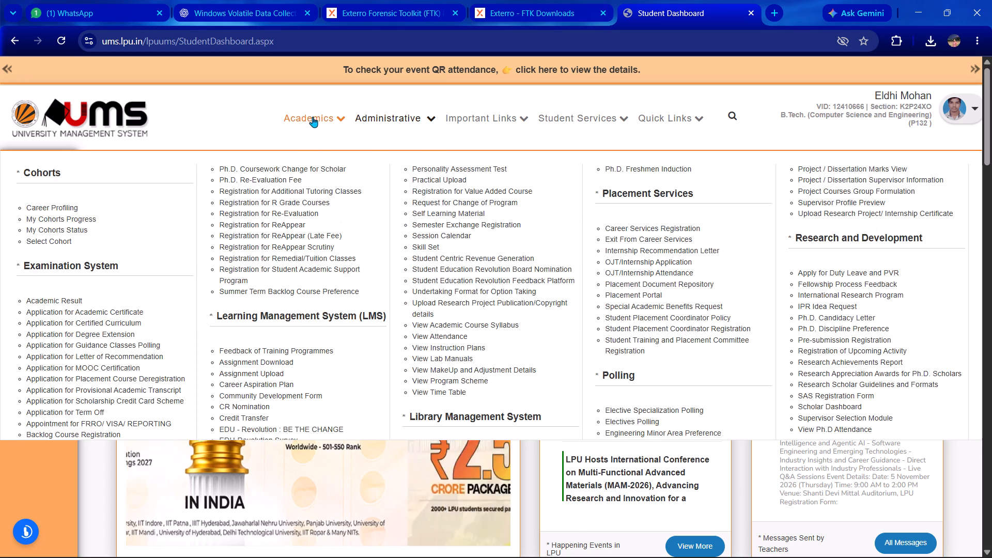
Open the Practical Upload page, check which course codes are offered there, and return to the student dashboard.
{"action": "left_click", "coordinate": [423, 180]}
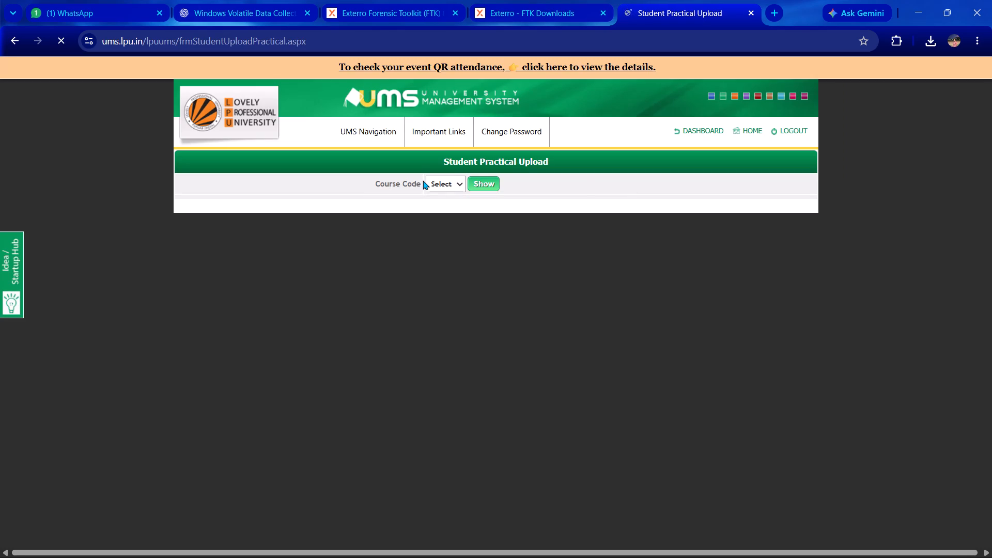
{"action": "left_click", "coordinate": [448, 182]}
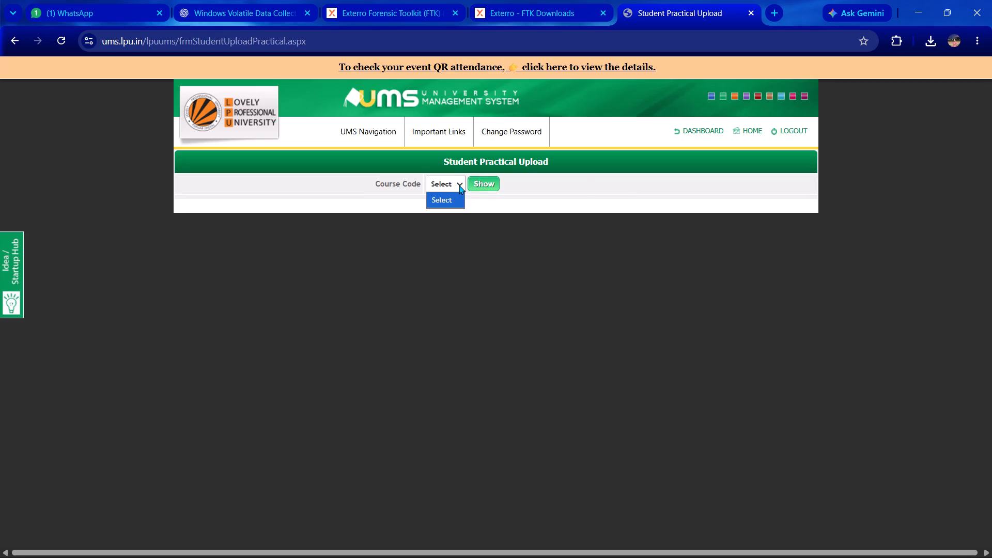
{"action": "left_click", "coordinate": [459, 185]}
{"action": "left_click", "coordinate": [459, 185]}
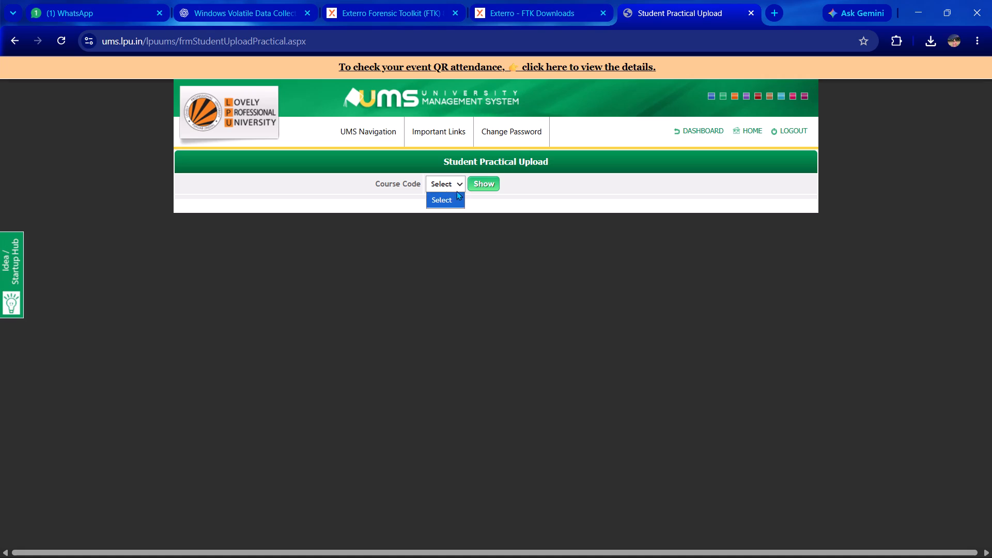
{"action": "left_click", "coordinate": [455, 197]}
{"action": "left_click", "coordinate": [453, 182]}
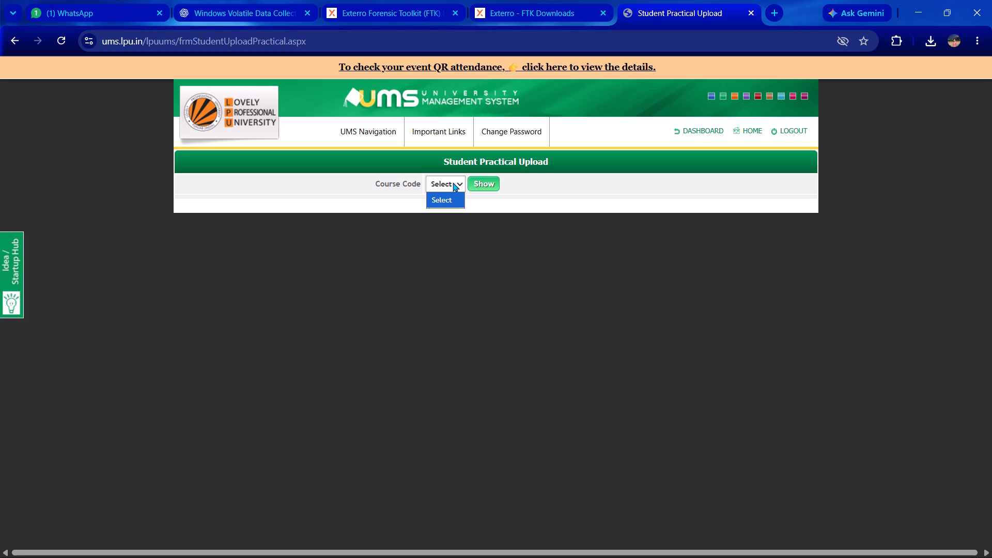
{"action": "triple_click", "coordinate": [453, 182]}
{"action": "triple_click", "coordinate": [453, 182]}
{"action": "left_click", "coordinate": [453, 182]}
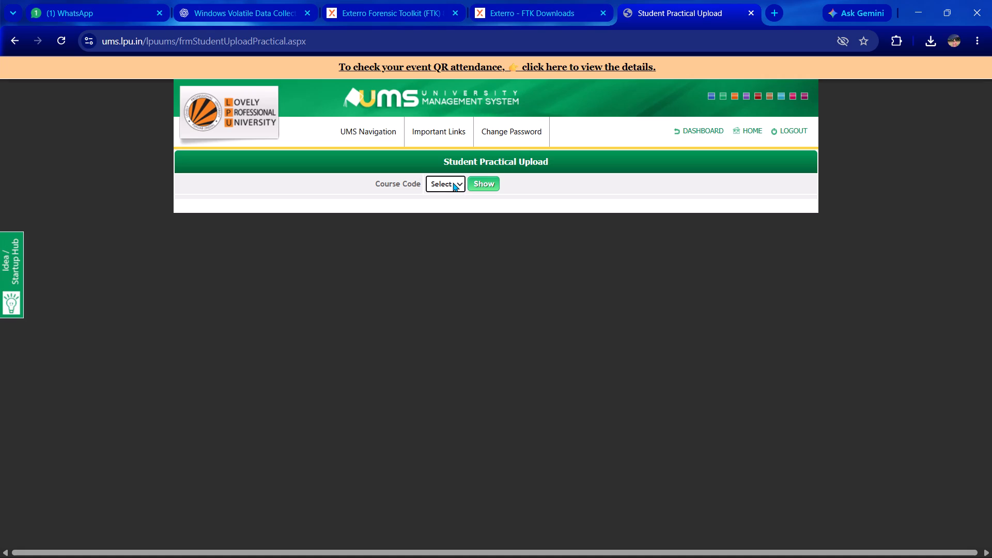
{"action": "left_click", "coordinate": [452, 180]}
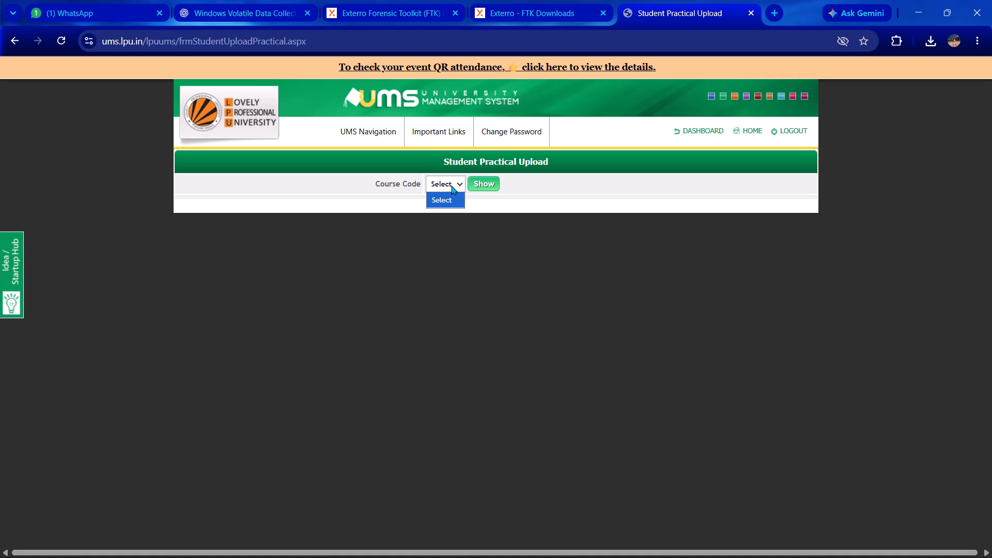
{"action": "left_click_drag", "start_coordinate": [451, 196], "coordinate": [455, 187]}
{"action": "left_click", "coordinate": [455, 187]}
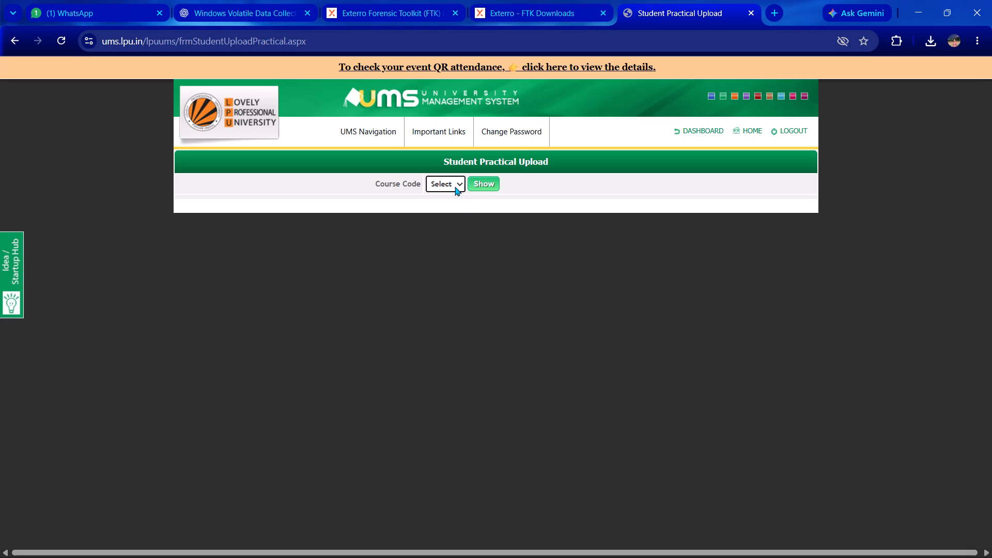
{"action": "left_click", "coordinate": [454, 184]}
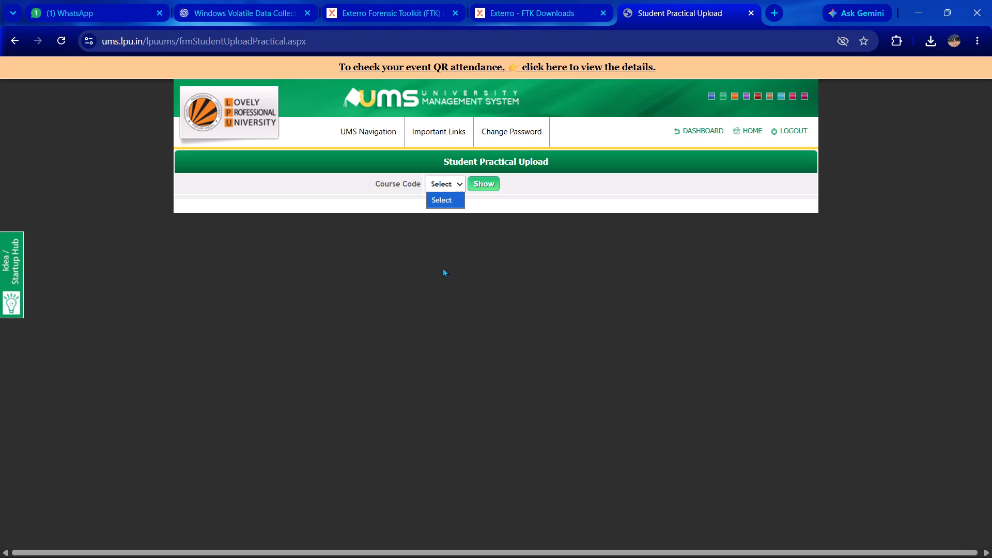
{"action": "left_click", "coordinate": [465, 321]}
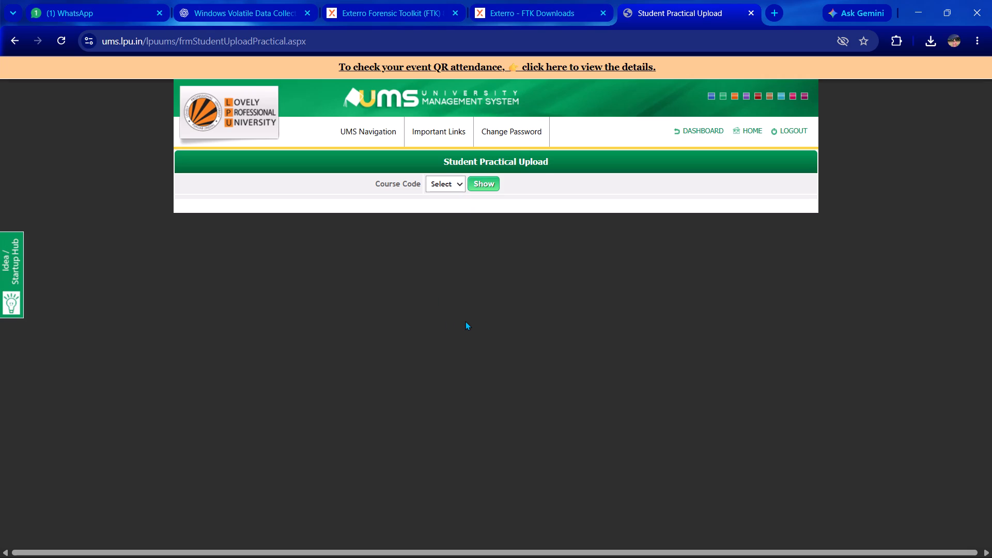
{"action": "left_click", "coordinate": [14, 40]}
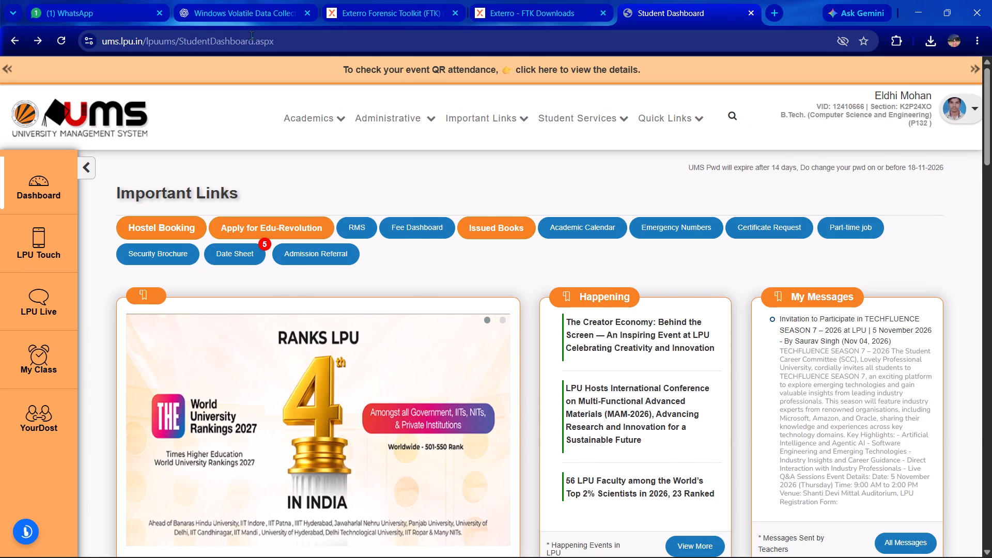
Open the upload page for the pending INT250 BYOD-Practical assignment from the dashboard's Pending Assignments.
{"action": "scroll", "coordinate": [470, 309], "scroll_direction": "down", "scroll_amount": 1}
{"action": "scroll", "coordinate": [489, 556], "scroll_direction": "down", "scroll_amount": 3}
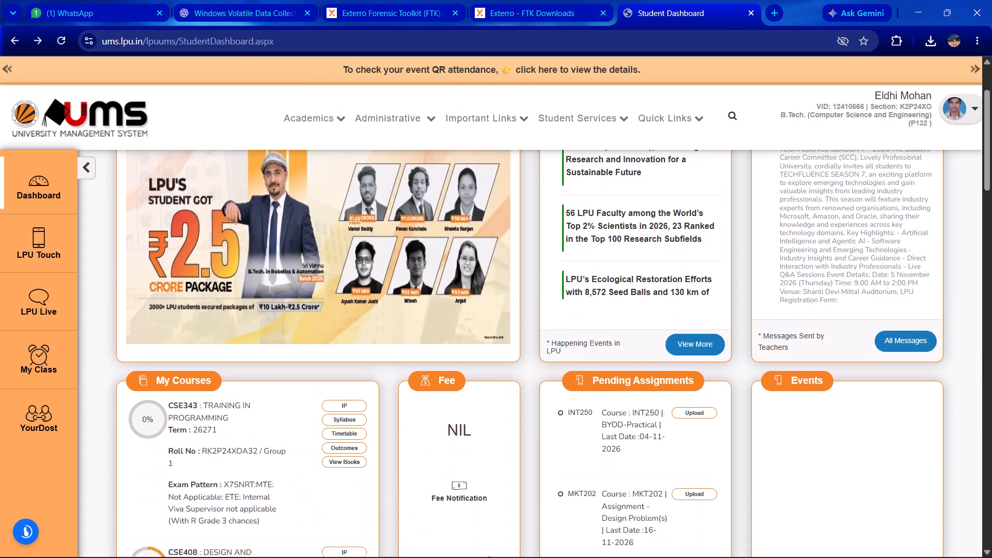
{"action": "scroll", "coordinate": [489, 556], "scroll_direction": "down", "scroll_amount": 2}
{"action": "left_click", "coordinate": [701, 303]}
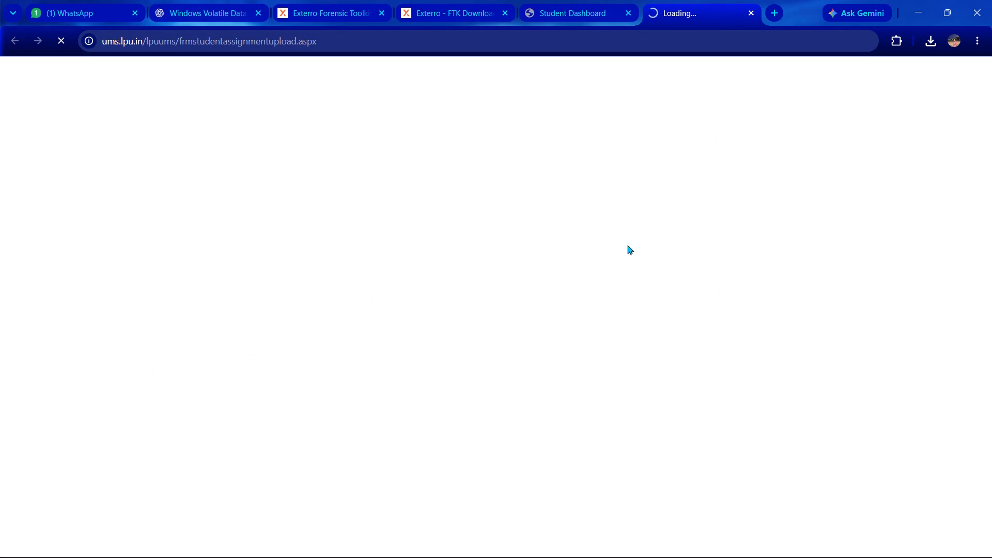
Switch to the open Exterro Forensic Toolkit (FTK) 8.3 Standalone download page.
{"action": "left_click", "coordinate": [380, 7]}
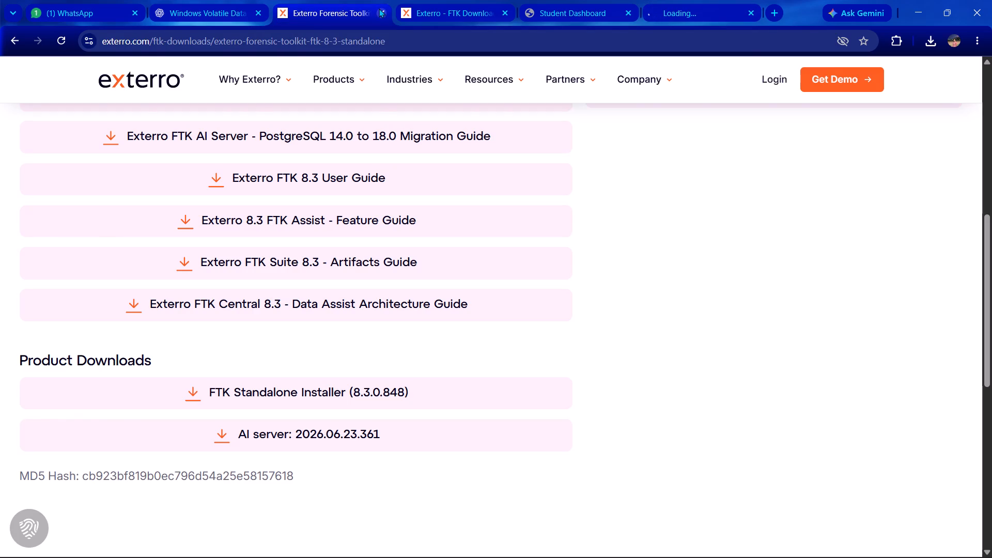
Close both open Exterro FTK download pages.
{"action": "left_click", "coordinate": [378, 8]}
{"action": "left_click", "coordinate": [378, 8]}
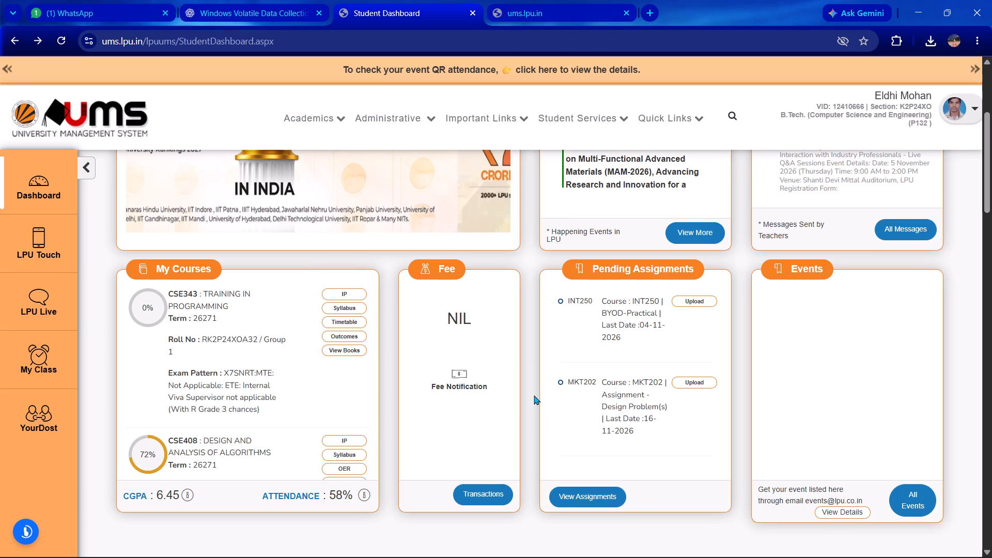
Switch to the assignment upload page opened from the student dashboard.
{"action": "left_click", "coordinate": [536, 1]}
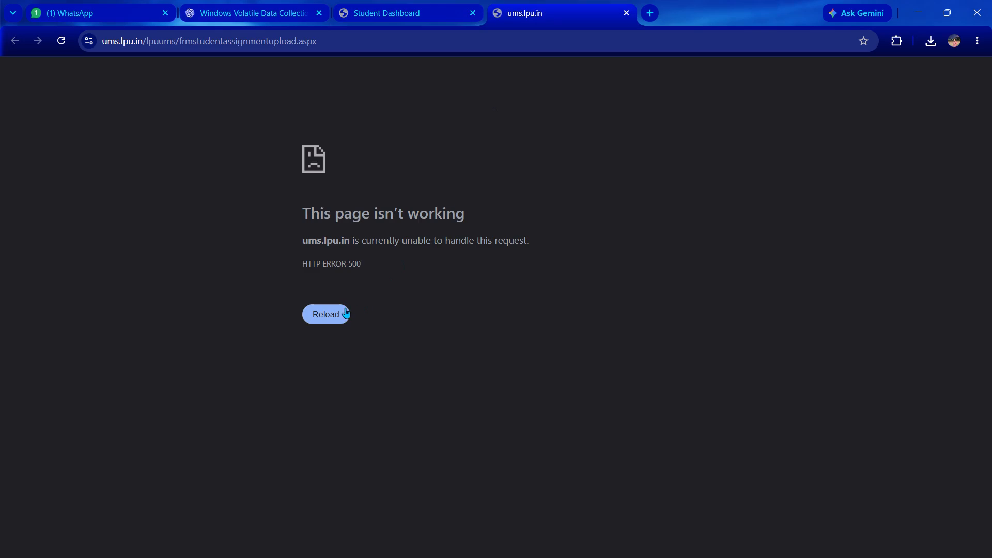
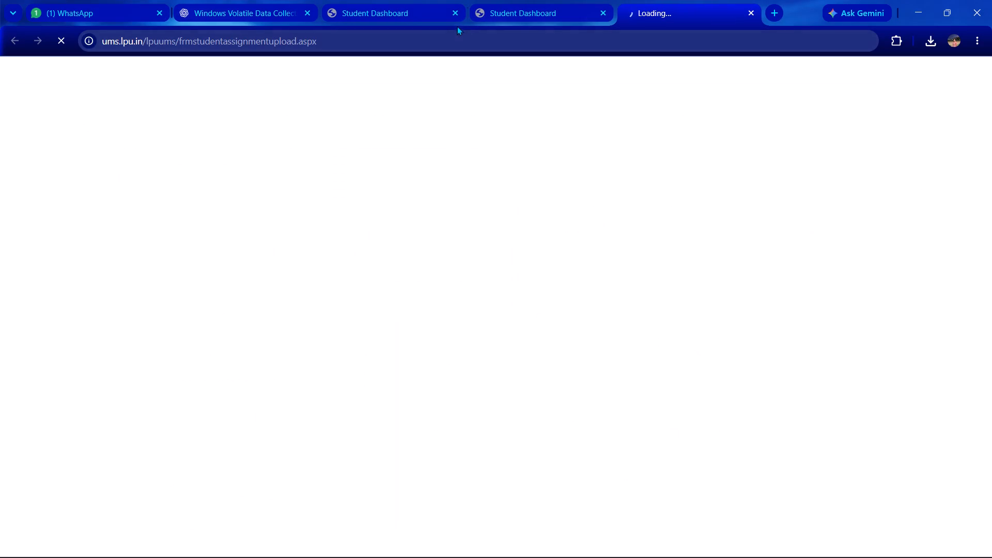
Close the duplicate Student Dashboard tab, keeping the assignment upload page open.
{"action": "left_click", "coordinate": [458, 12]}
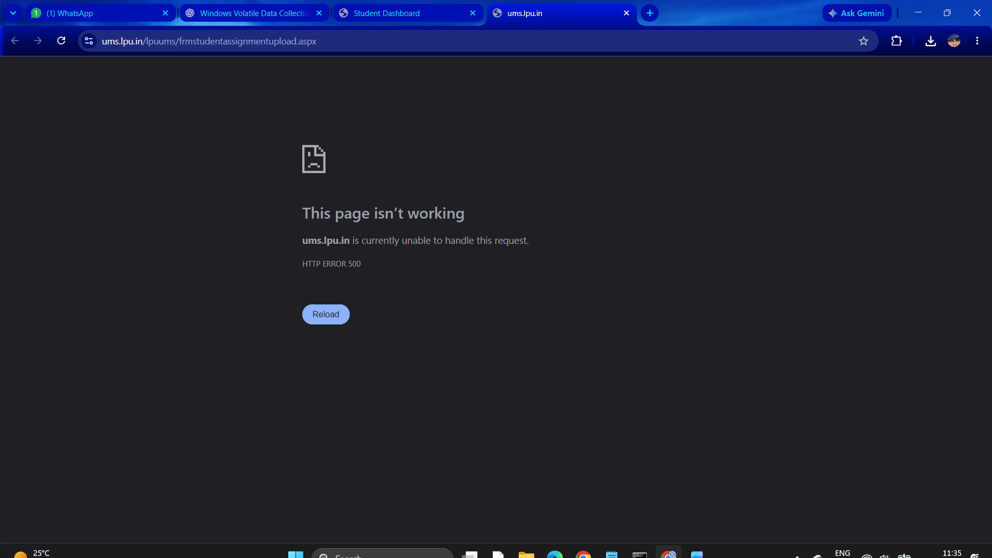
Switch to Word and save Document1 as INT 250 CA 2 in the local Downloads folder.
{"action": "left_click", "coordinate": [705, 551]}
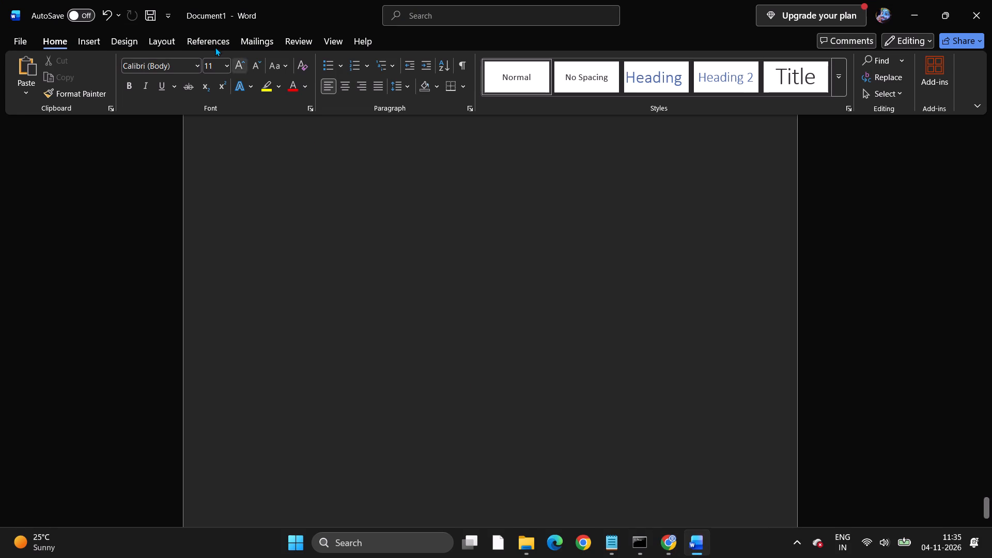
{"action": "left_click", "coordinate": [207, 8]}
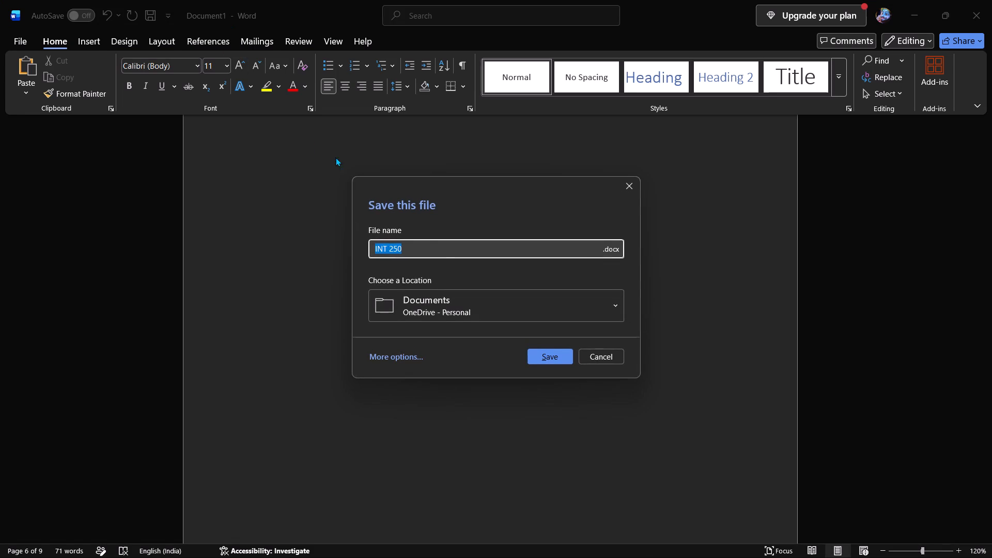
{"action": "left_click", "coordinate": [437, 246]}
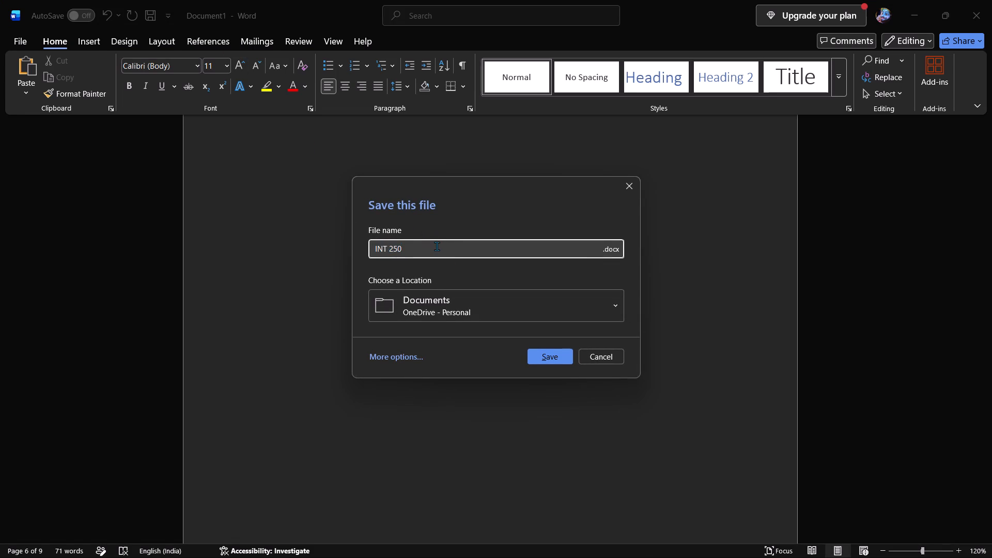
{"action": "key", "text": "space"}
{"action": "key", "text": "ctrl+c"}
{"action": "key", "text": "ctrl+a"}
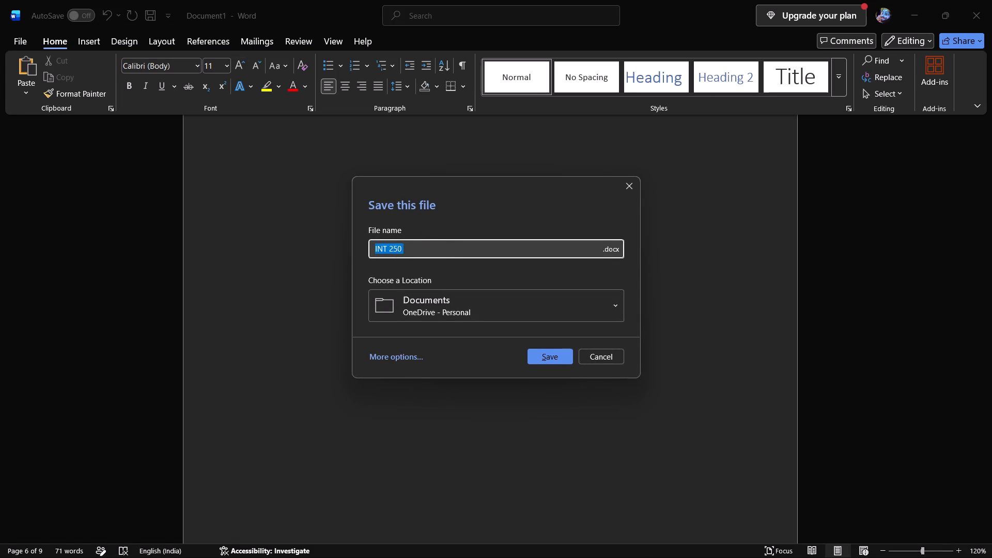
{"action": "key", "text": "space"}
{"action": "type", "text": "INT"}
{"action": "key", "text": "space"}
{"action": "type", "text": "250 CA"}
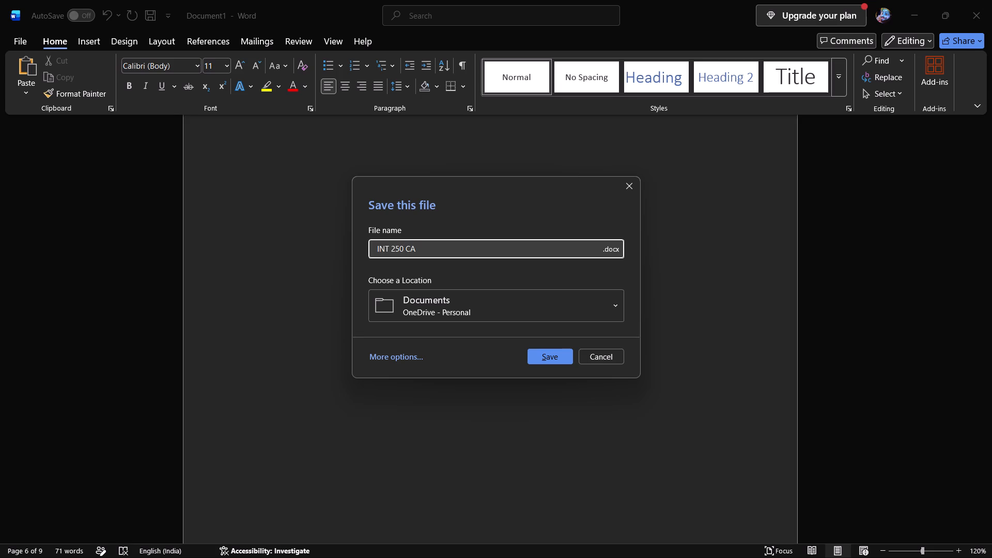
{"action": "key", "text": "space"}
{"action": "type", "text": "2"}
{"action": "key", "text": "space"}
{"action": "left_click", "coordinate": [488, 313]}
{"action": "left_click", "coordinate": [447, 419]}
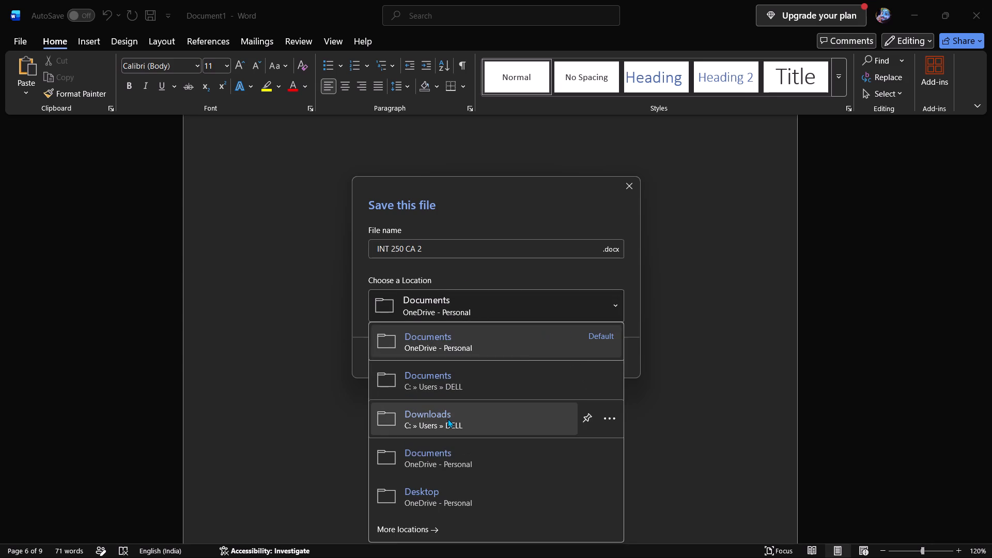
{"action": "left_click", "coordinate": [560, 356]}
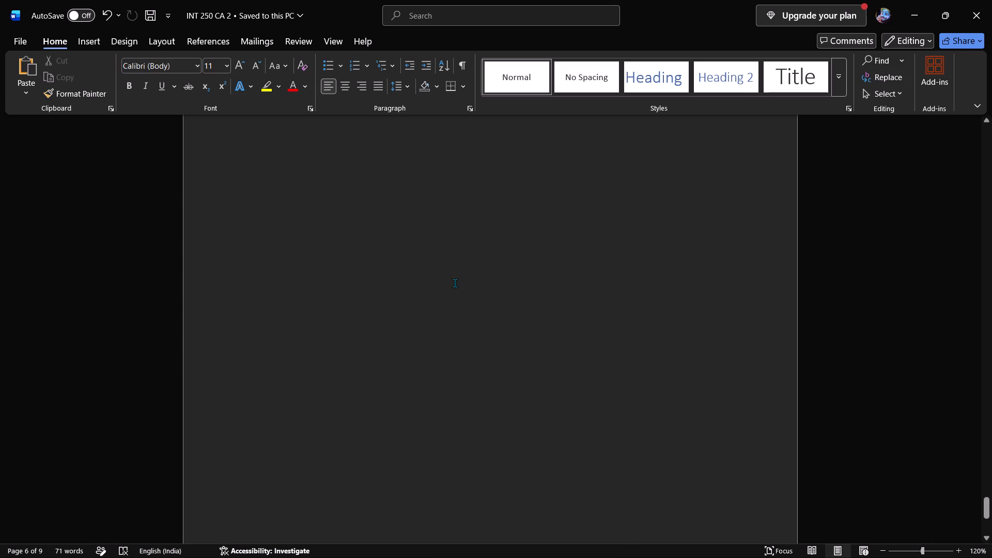
Create a new blank Word document.
{"action": "scroll", "coordinate": [455, 283], "scroll_direction": "up", "scroll_amount": 6}
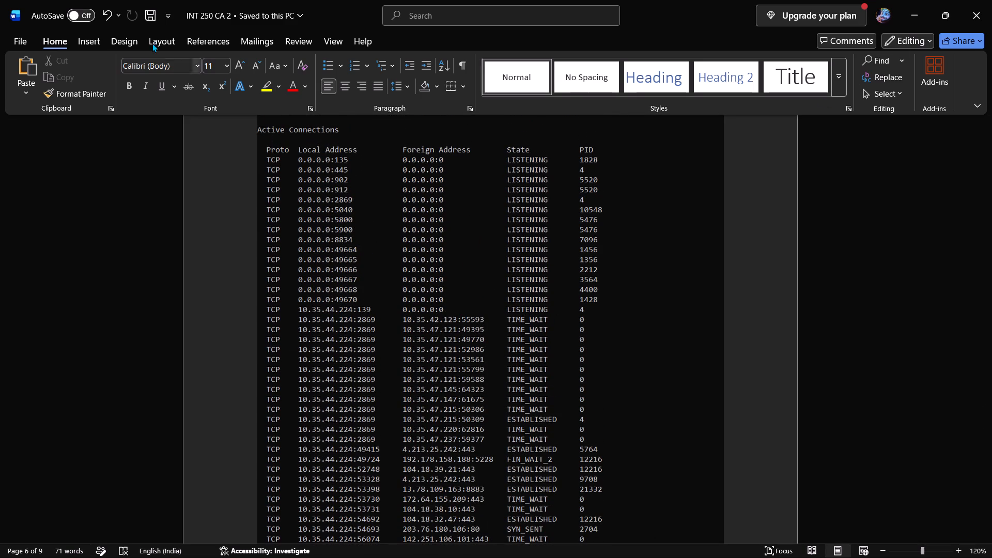
{"action": "left_click", "coordinate": [20, 34]}
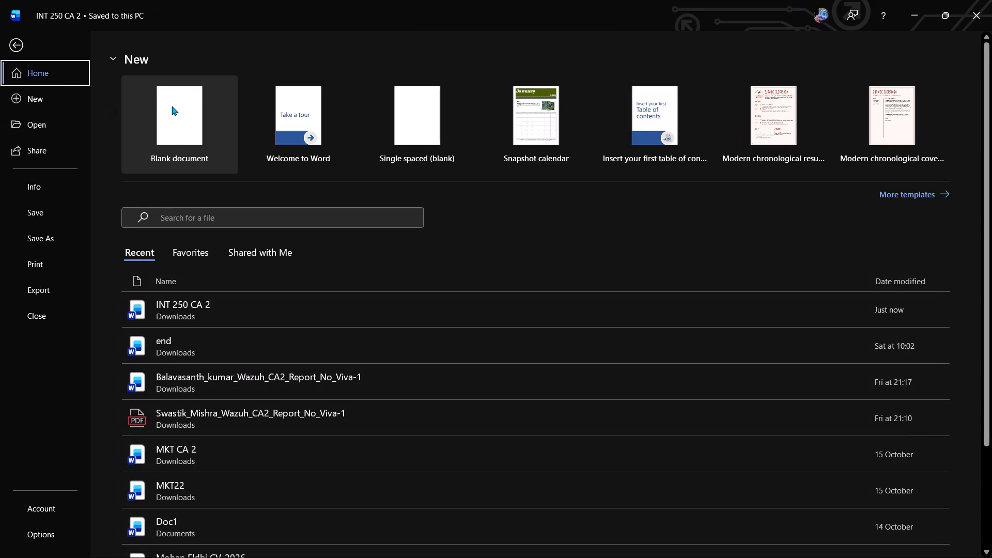
{"action": "left_click", "coordinate": [172, 106]}
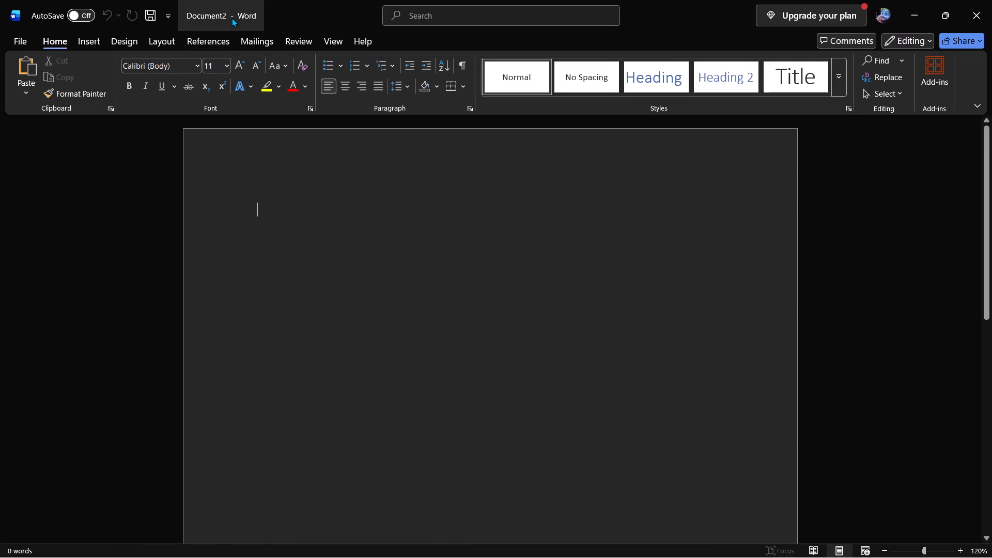
Start saving the new blank document, entering INT 250 CA 2 A as its file name.
{"action": "left_click", "coordinate": [231, 18]}
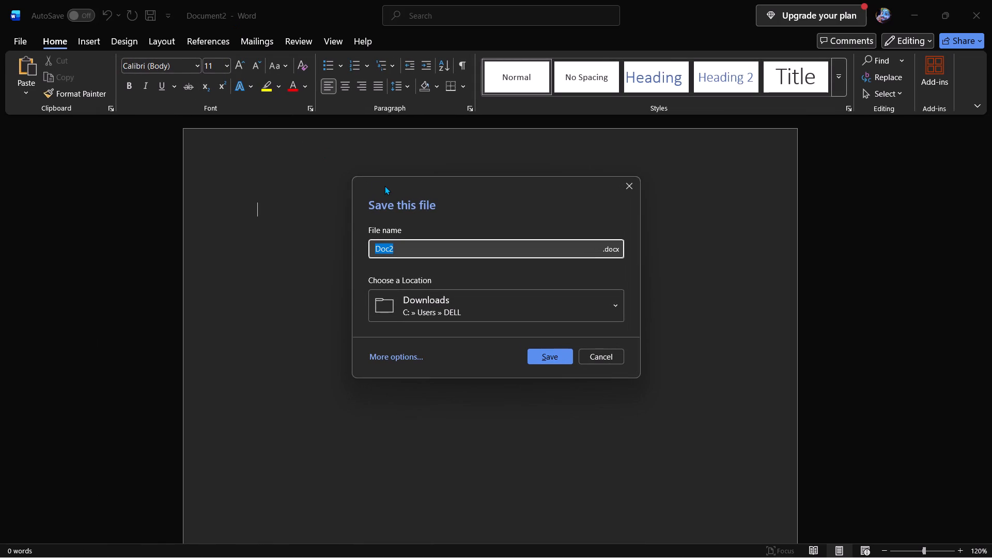
{"action": "key", "text": "BackSpace"}
{"action": "type", "text": "INT"}
{"action": "key", "text": "space"}
{"action": "type", "text": "250"}
{"action": "key", "text": "space"}
{"action": "type", "text": "CA 2"}
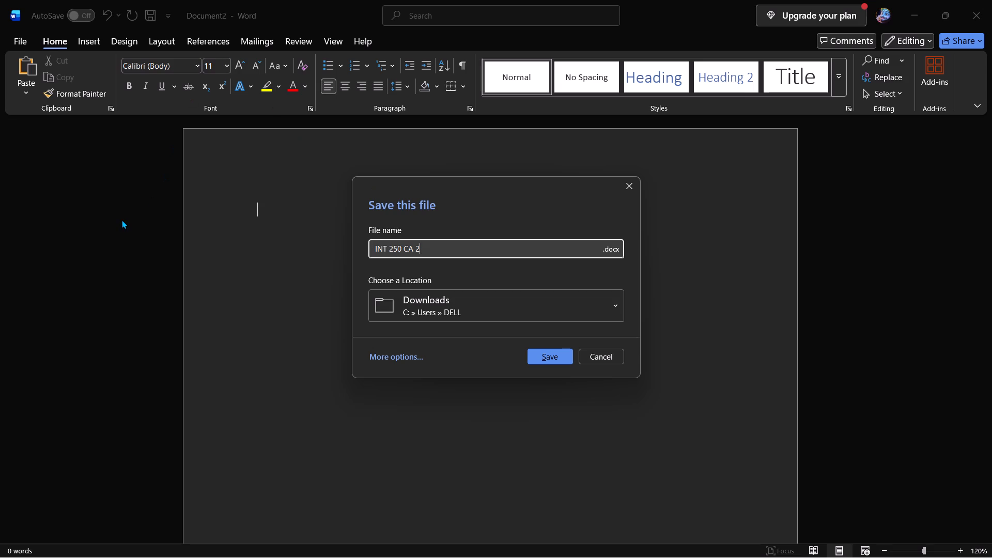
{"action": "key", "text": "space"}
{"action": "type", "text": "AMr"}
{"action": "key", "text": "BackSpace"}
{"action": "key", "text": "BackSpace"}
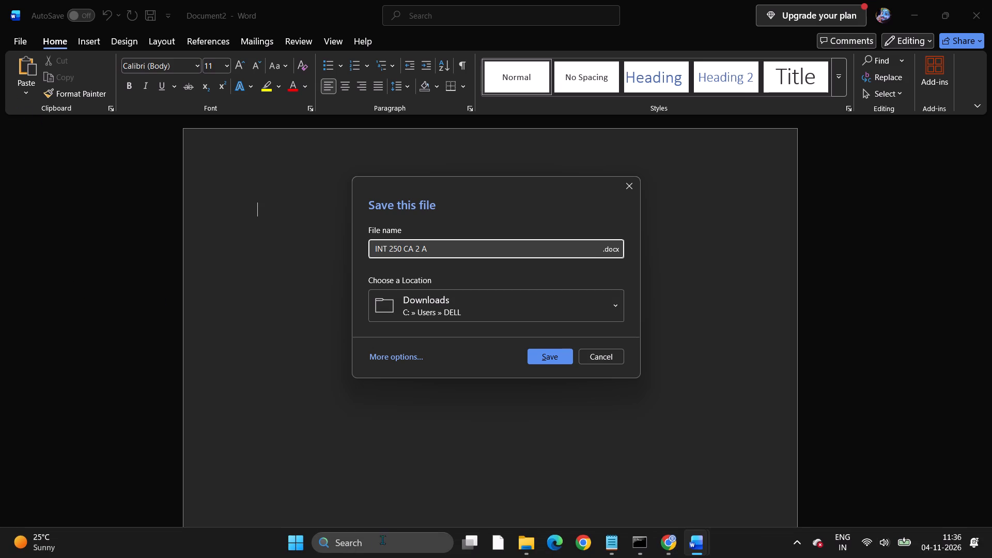
Leave the Word save dialog open and launch a new Chrome window.
{"action": "left_click", "coordinate": [588, 545]}
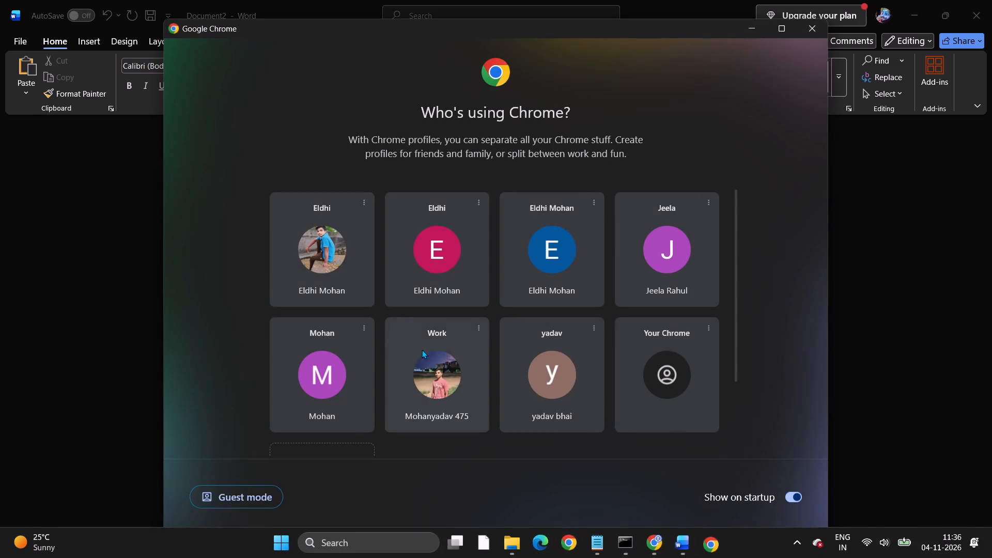
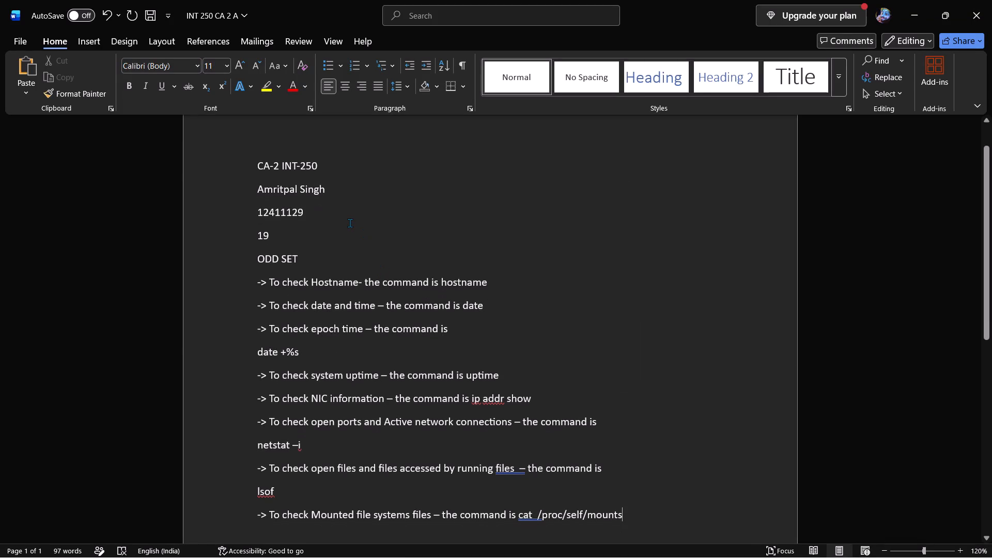
Select the header lines at the start of the INT 250 CA 2 A document, from CA-2 INT-250 through ODD SET.
{"action": "scroll", "coordinate": [350, 223], "scroll_direction": "down", "scroll_amount": 1}
{"action": "scroll", "coordinate": [590, 401], "scroll_direction": "up", "scroll_amount": 1}
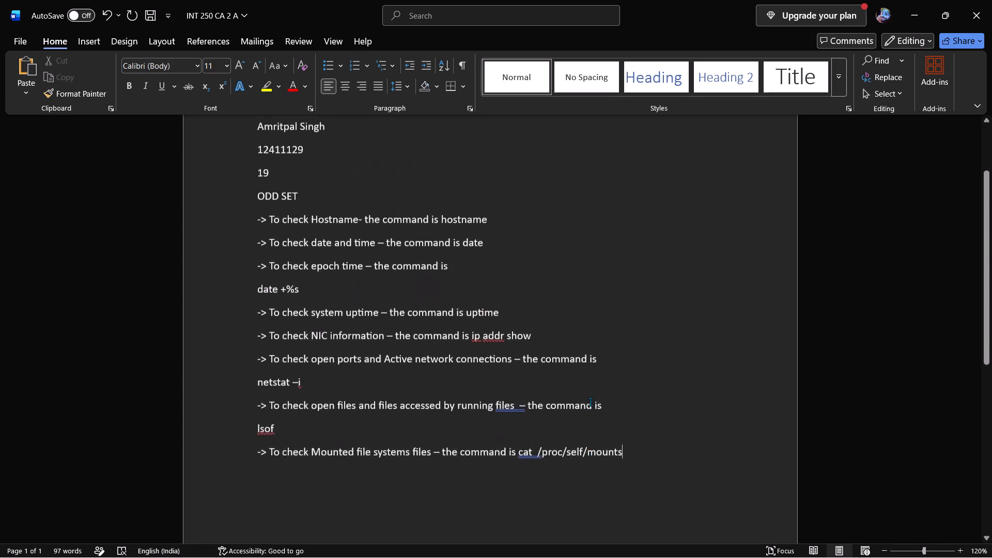
{"action": "scroll", "coordinate": [590, 401], "scroll_direction": "up", "scroll_amount": 1}
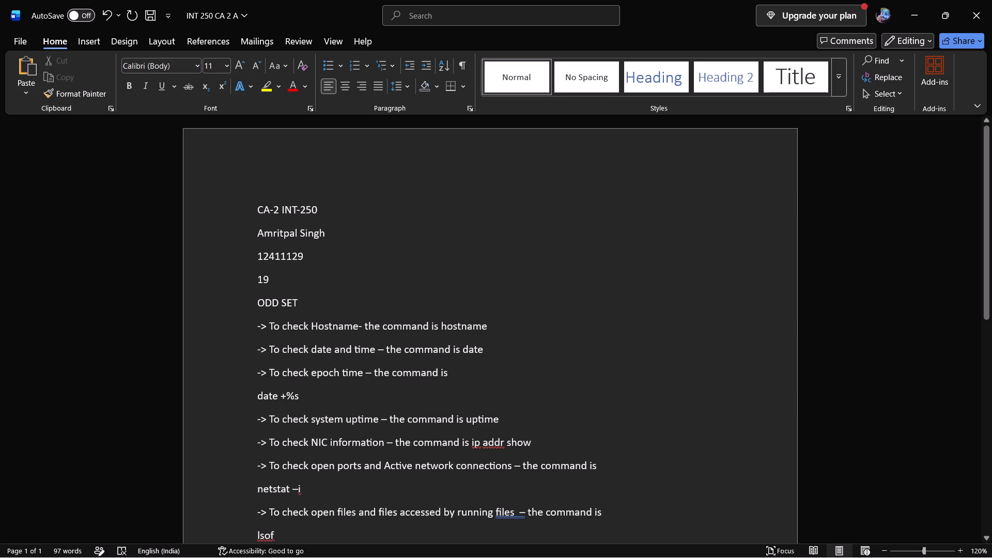
{"action": "left_click_drag", "start_coordinate": [256, 209], "coordinate": [362, 226]}
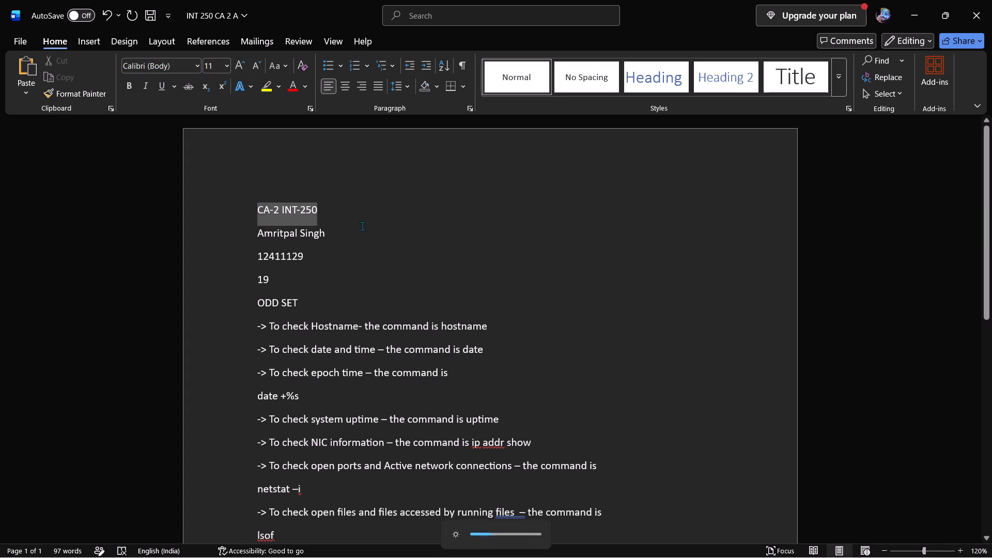
{"action": "left_click_drag", "start_coordinate": [362, 226], "coordinate": [402, 303]}
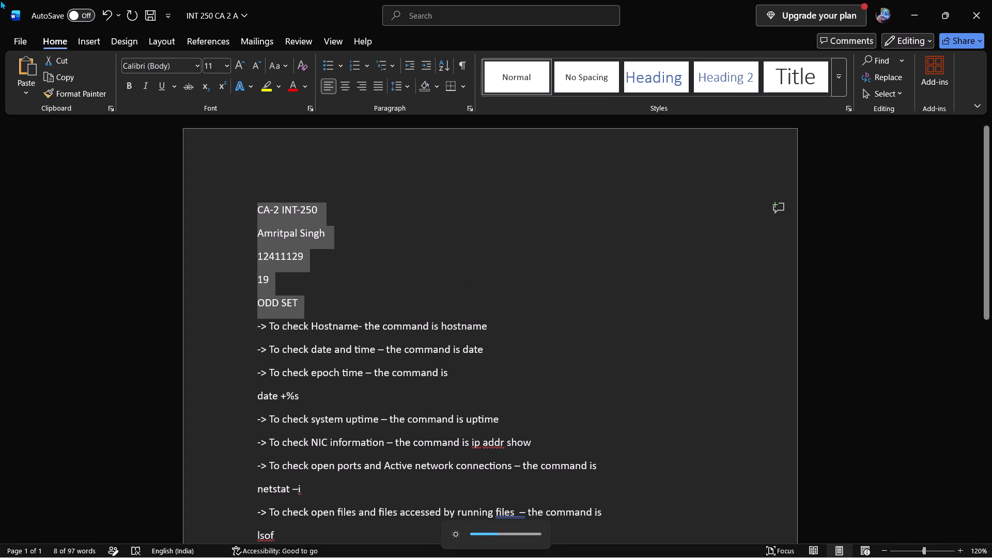
Set the font size of the five heading lines, from CA-2 INT-250 through ODD SET, to 28.
{"action": "left_click", "coordinate": [227, 64]}
{"action": "left_click", "coordinate": [211, 269]}
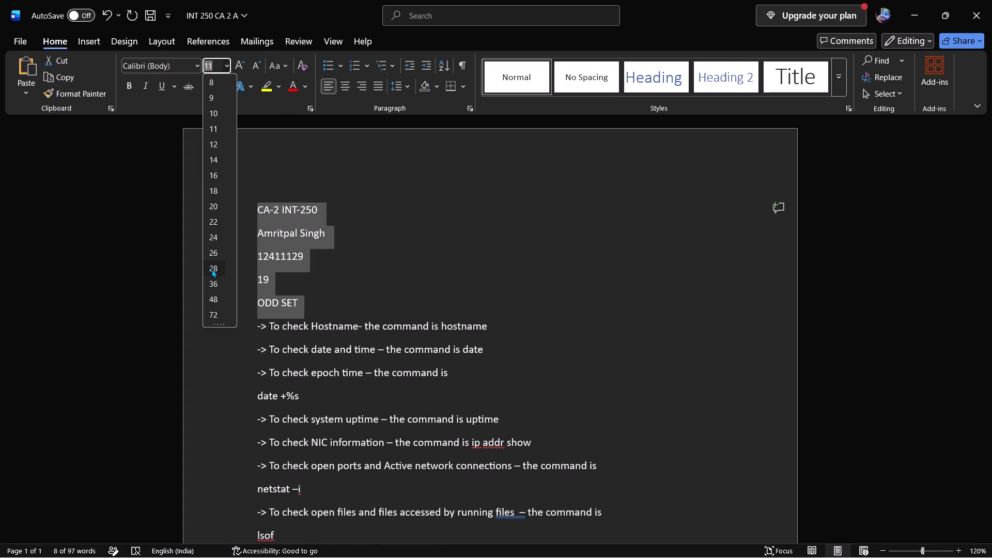
Colour the commands "hostname" and "date" red in the hostname and date-and-time lines.
{"action": "scroll", "coordinate": [554, 384], "scroll_direction": "down", "scroll_amount": 2}
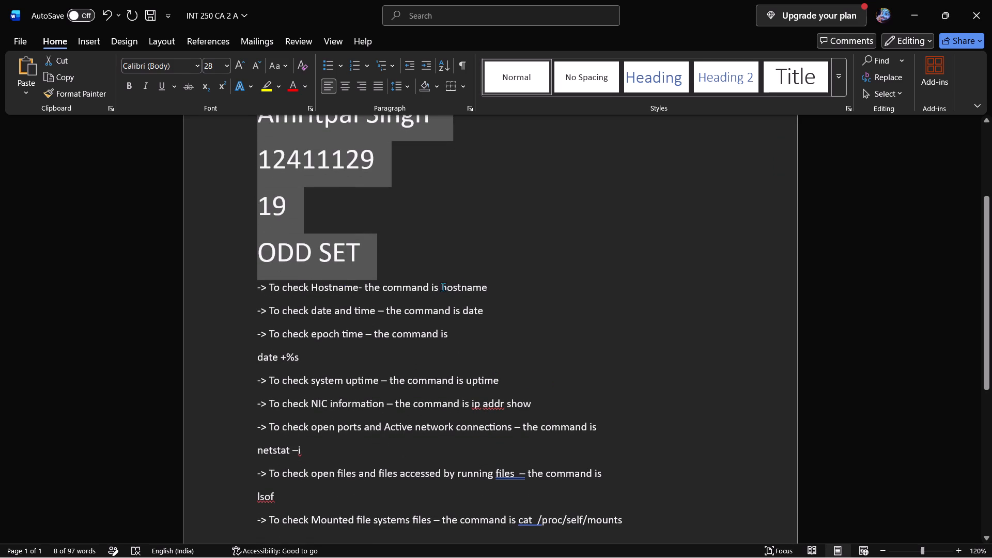
{"action": "left_click_drag", "start_coordinate": [442, 287], "coordinate": [517, 286]}
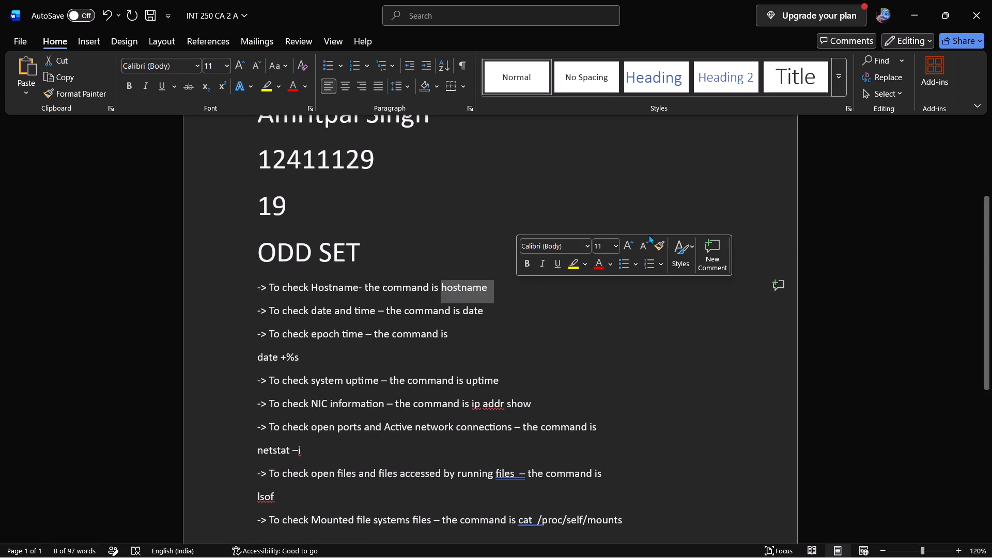
{"action": "left_click", "coordinate": [595, 265]}
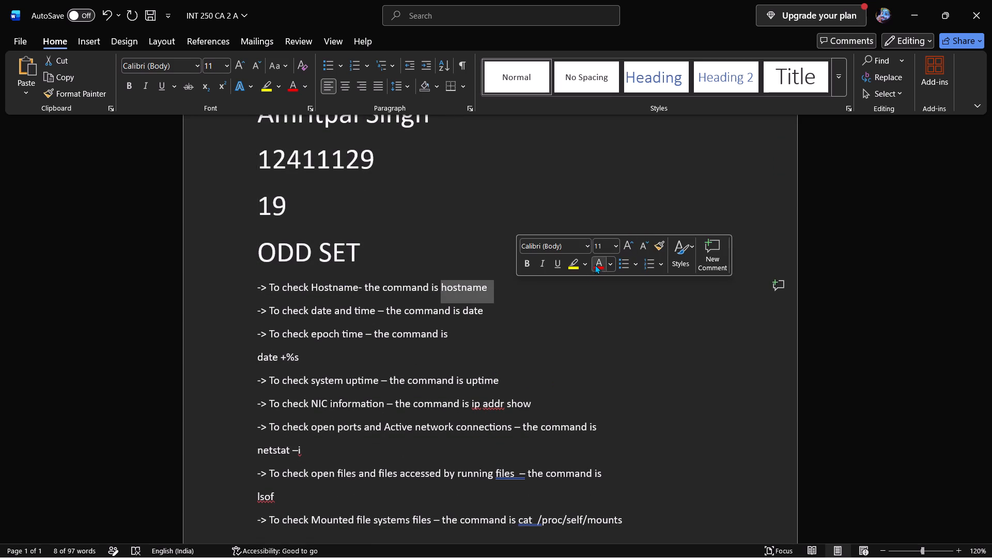
{"action": "left_click", "coordinate": [463, 318]}
{"action": "left_click_drag", "start_coordinate": [460, 314], "coordinate": [485, 309]}
{"action": "left_click", "coordinate": [485, 309]}
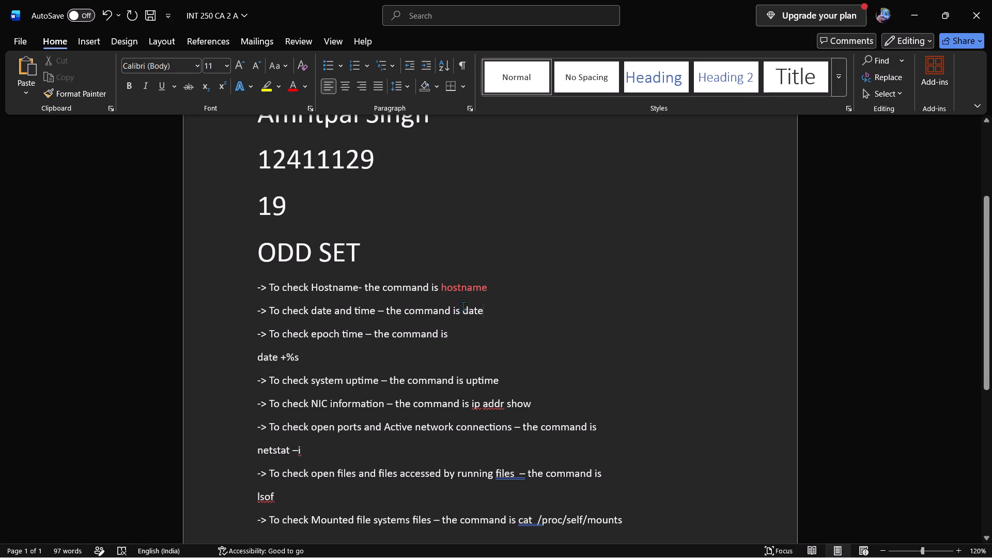
{"action": "left_click_drag", "start_coordinate": [461, 311], "coordinate": [487, 308]}
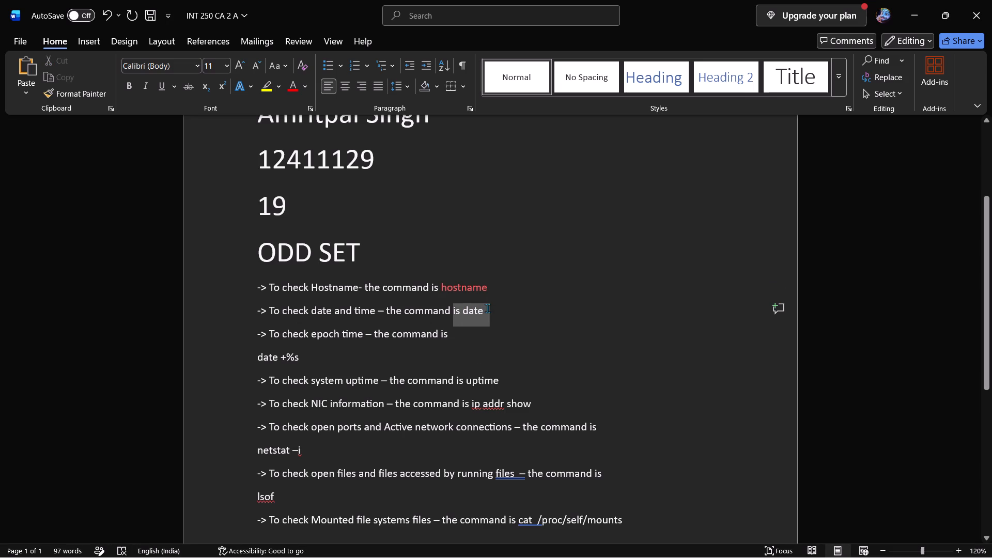
{"action": "left_click_drag", "start_coordinate": [487, 308], "coordinate": [485, 308]}
{"action": "left_click", "coordinate": [485, 308]}
{"action": "left_click_drag", "start_coordinate": [485, 308], "coordinate": [464, 306]}
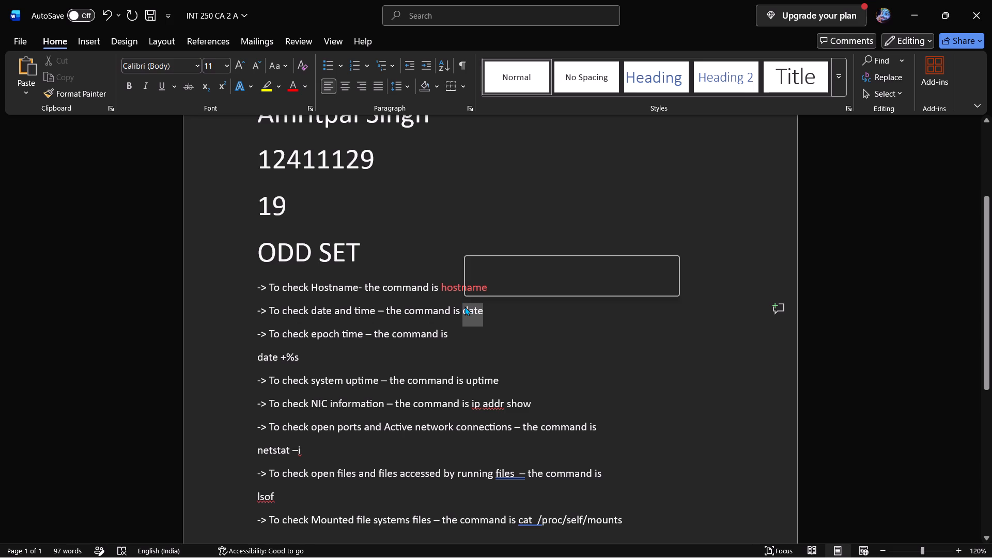
{"action": "left_click", "coordinate": [547, 281]}
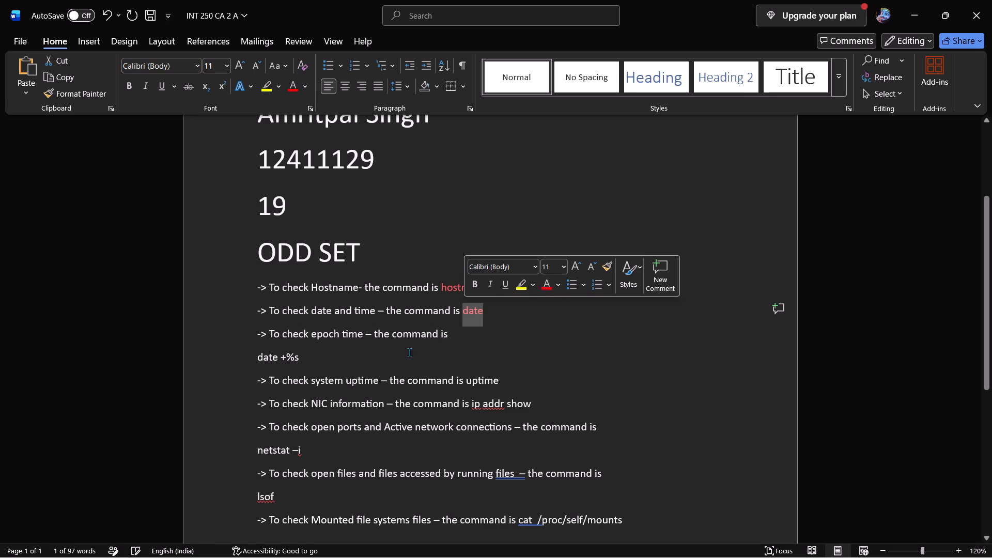
Colour the commands "date +%s", "uptime" and "ip addr show" red in the epoch time, system uptime and NIC information entries.
{"action": "left_click_drag", "start_coordinate": [307, 363], "coordinate": [257, 355]}
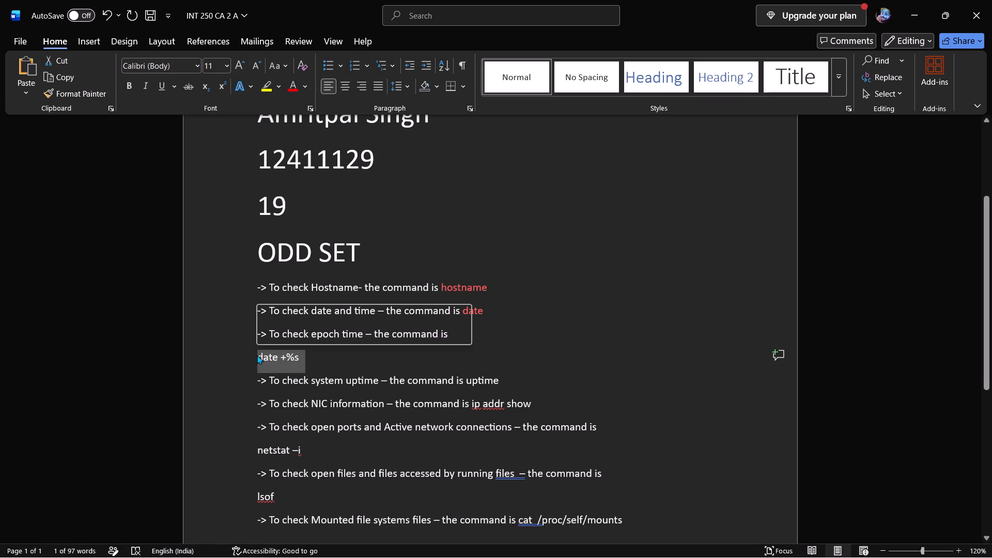
{"action": "left_click", "coordinate": [336, 333]}
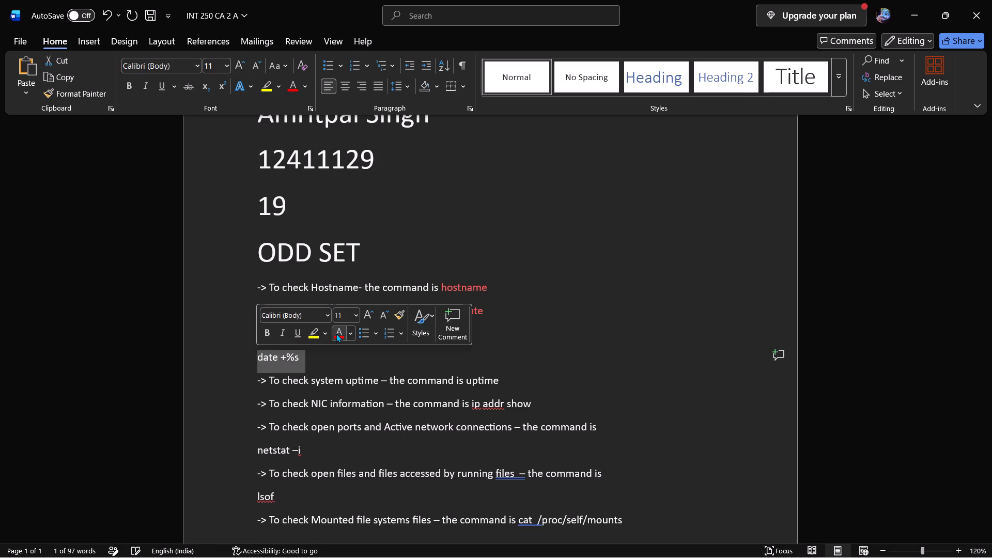
{"action": "left_click_drag", "start_coordinate": [497, 377], "coordinate": [461, 381]}
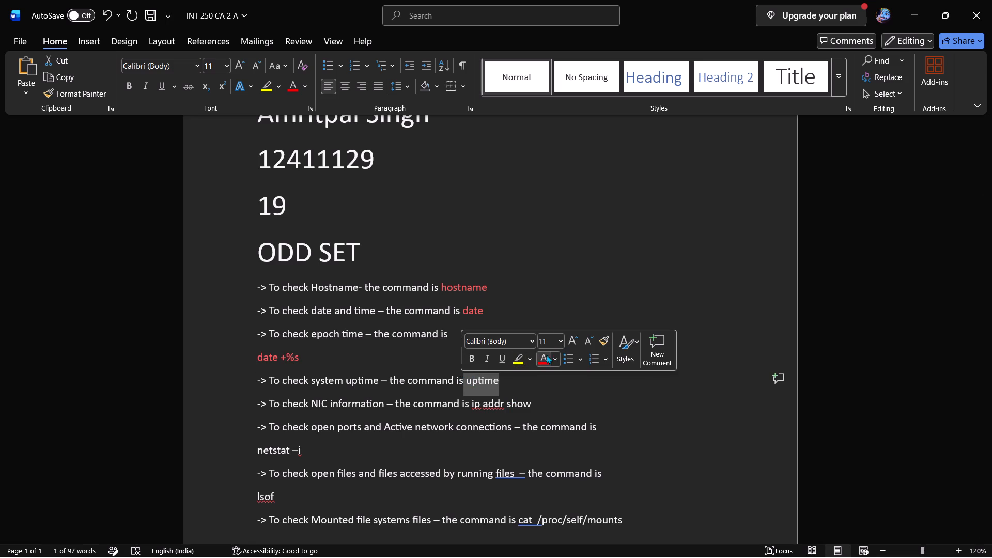
{"action": "left_click", "coordinate": [544, 358]}
{"action": "left_click_drag", "start_coordinate": [533, 401], "coordinate": [472, 406]}
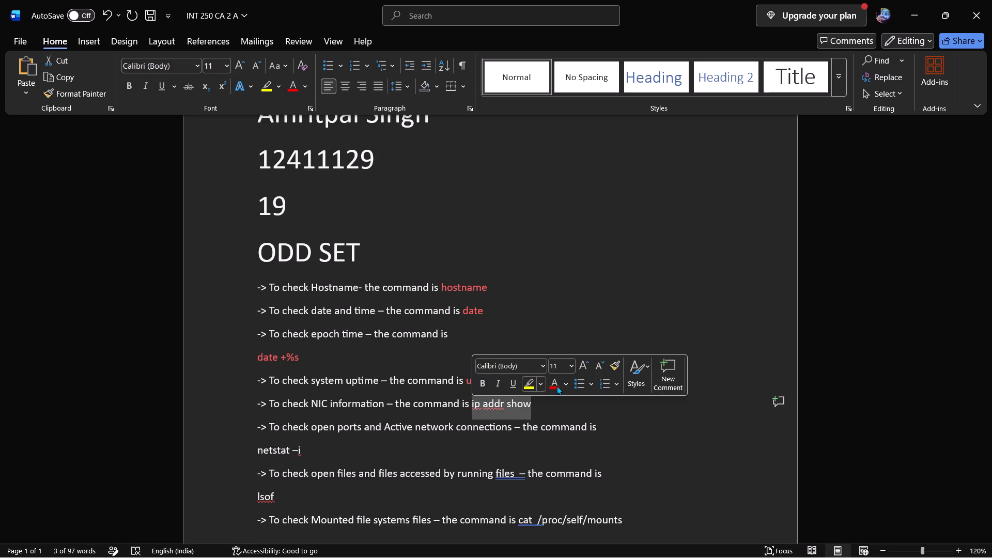
Colour the commands "ip addr show", "netstat –i" and "lsof" red in the NIC information, open ports and open files entries.
{"action": "left_click", "coordinate": [550, 386]}
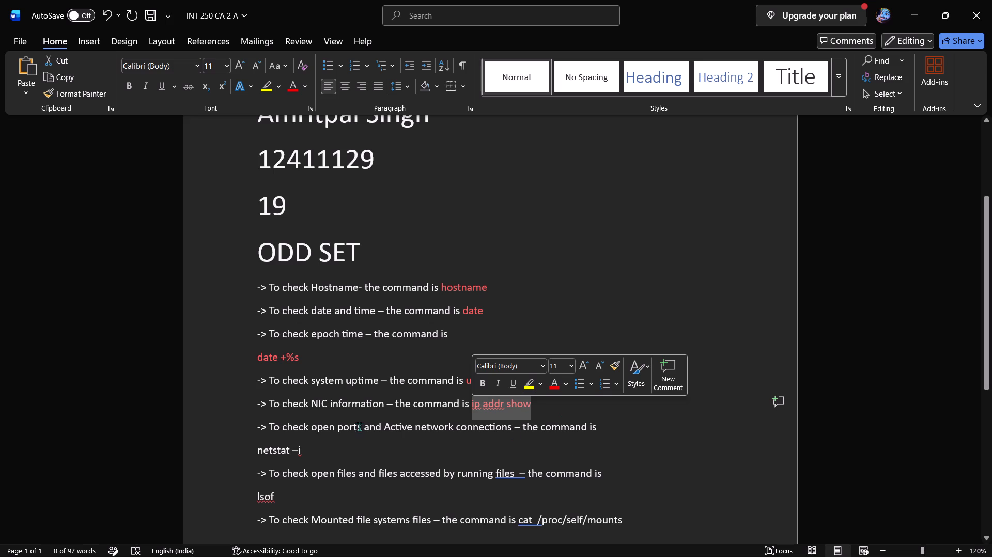
{"action": "left_click_drag", "start_coordinate": [324, 443], "coordinate": [269, 445]}
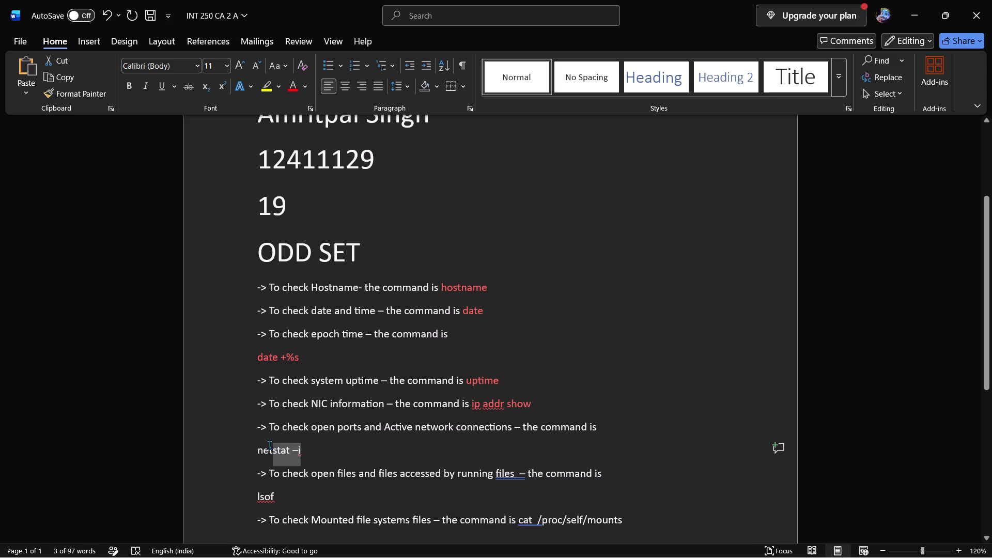
{"action": "left_click_drag", "start_coordinate": [269, 445], "coordinate": [268, 445]}
{"action": "left_click", "coordinate": [349, 420]}
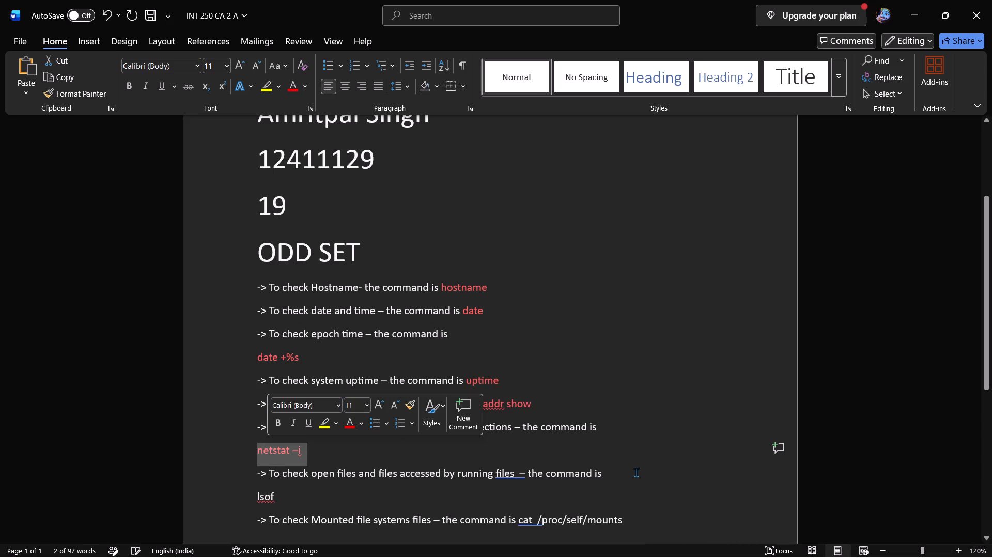
{"action": "left_click_drag", "start_coordinate": [280, 501], "coordinate": [242, 489]}
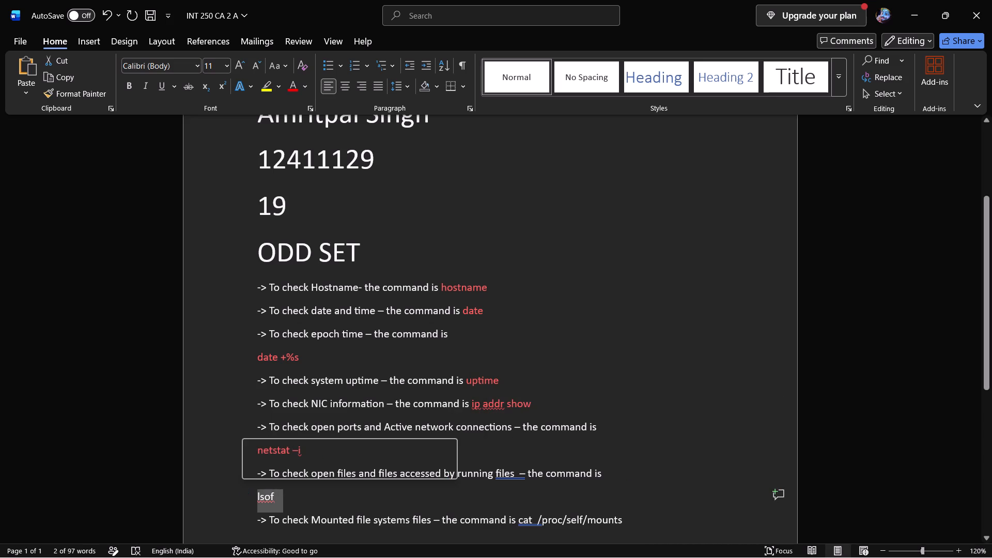
{"action": "left_click", "coordinate": [323, 469]}
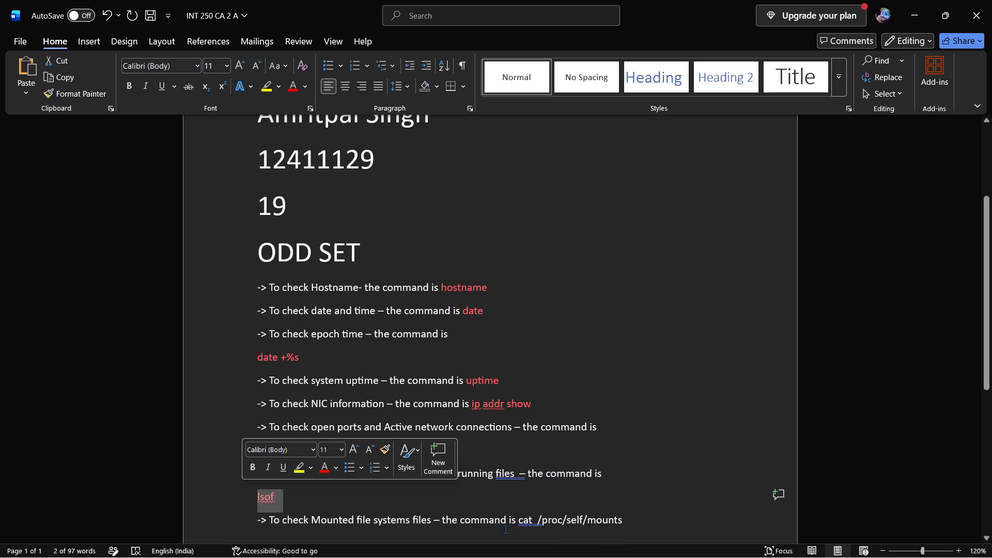
Colour the command "cat /proc/self/mounts" red in the mounted file systems entry.
{"action": "left_click_drag", "start_coordinate": [623, 524], "coordinate": [518, 525]}
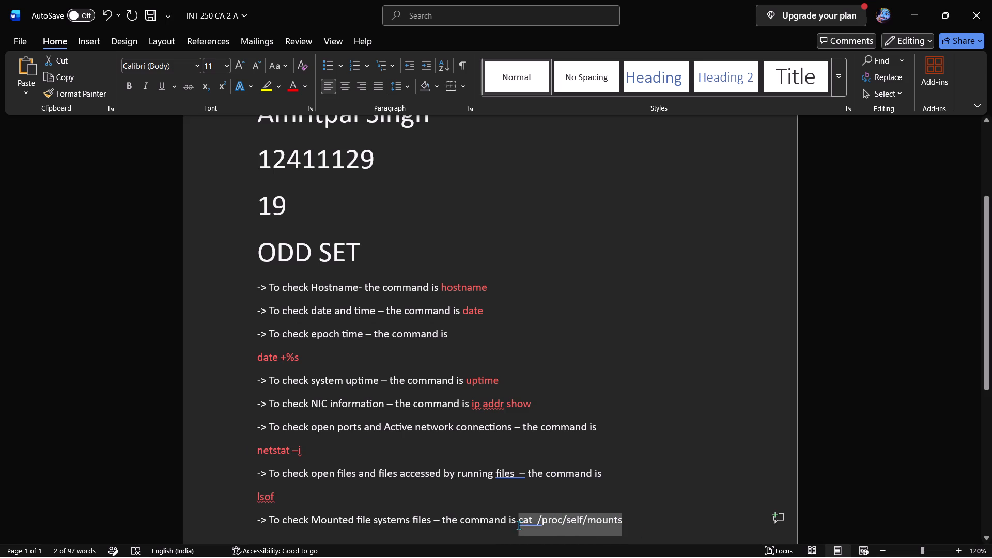
{"action": "left_click_drag", "start_coordinate": [518, 525], "coordinate": [520, 526]}
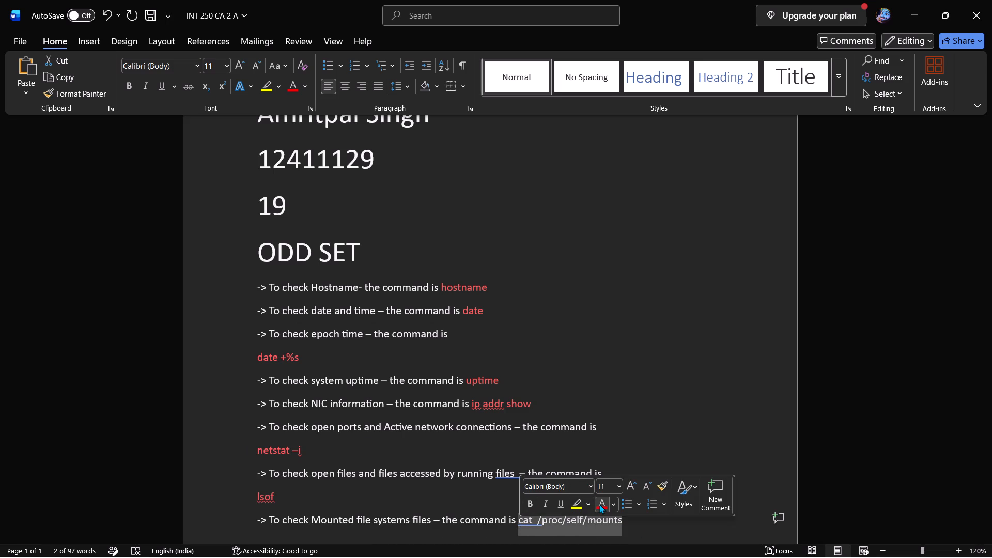
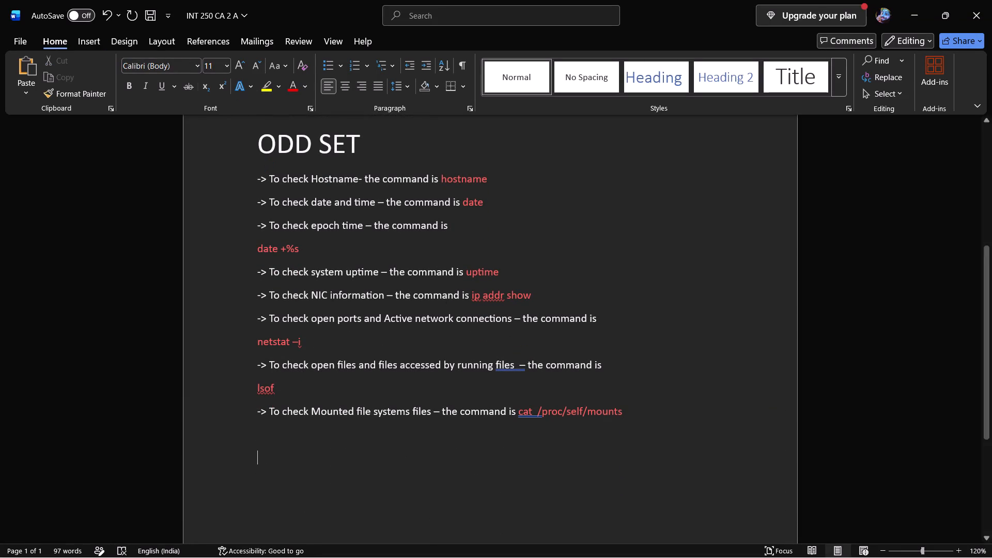
Start inserting a picture on the empty line below the mounted file systems entry.
{"action": "left_click", "coordinate": [86, 42]}
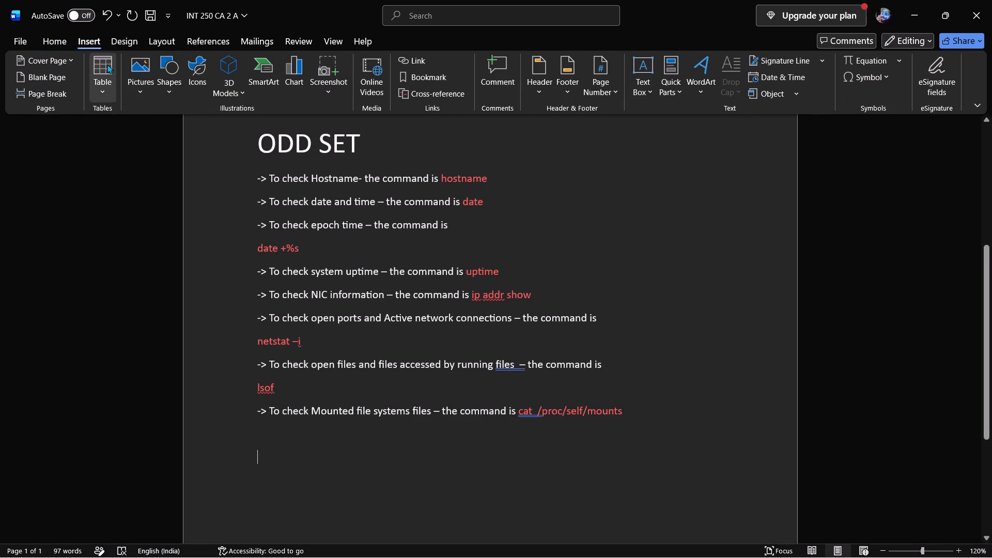
{"action": "left_click", "coordinate": [153, 82]}
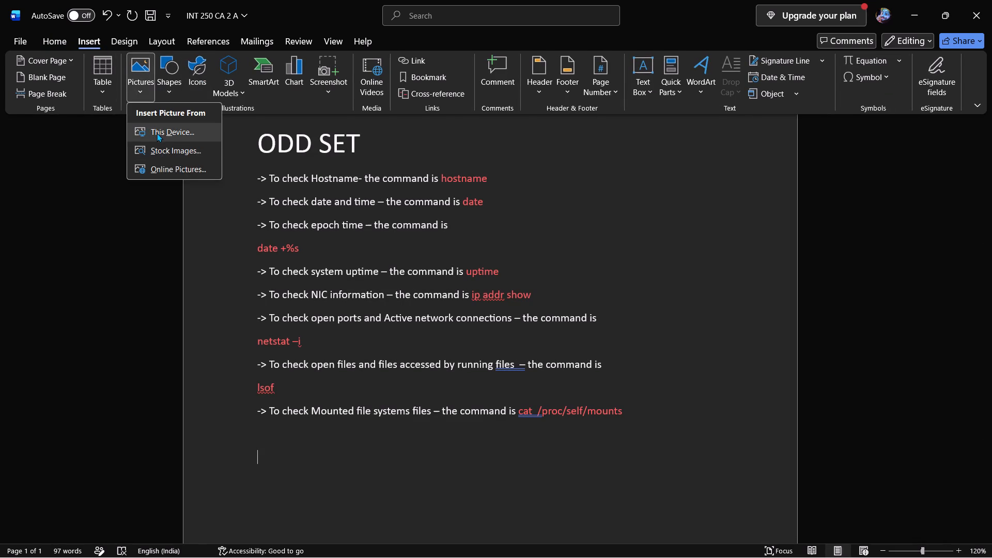
Insert the four screenshots dated 2026-11-04, from 11.31.48 AM to 11.32.11 AM, below the mounted file systems line.
{"action": "left_click", "coordinate": [157, 131]}
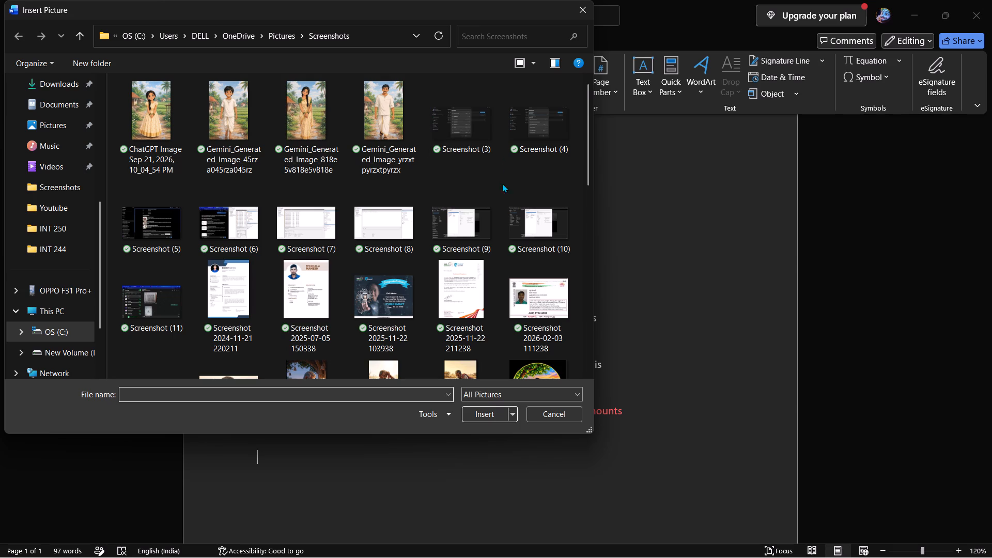
{"action": "scroll", "coordinate": [499, 193], "scroll_direction": "up", "scroll_amount": 3}
{"action": "scroll", "coordinate": [499, 193], "scroll_direction": "down", "scroll_amount": 7}
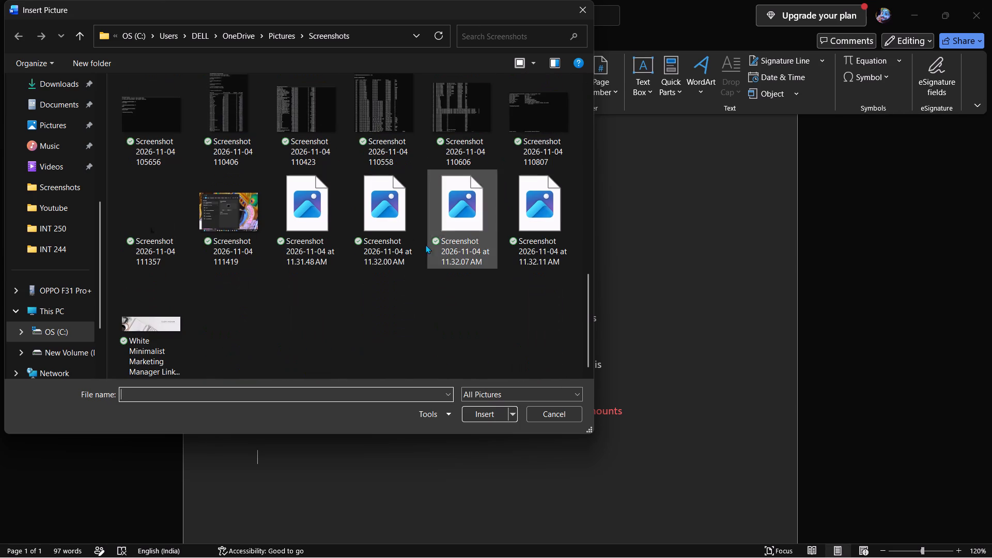
{"action": "left_click", "coordinate": [318, 237], "text": "ctrl"}
{"action": "left_click", "coordinate": [390, 223], "text": "ctrl"}
{"action": "left_click", "coordinate": [474, 217], "text": "ctrl"}
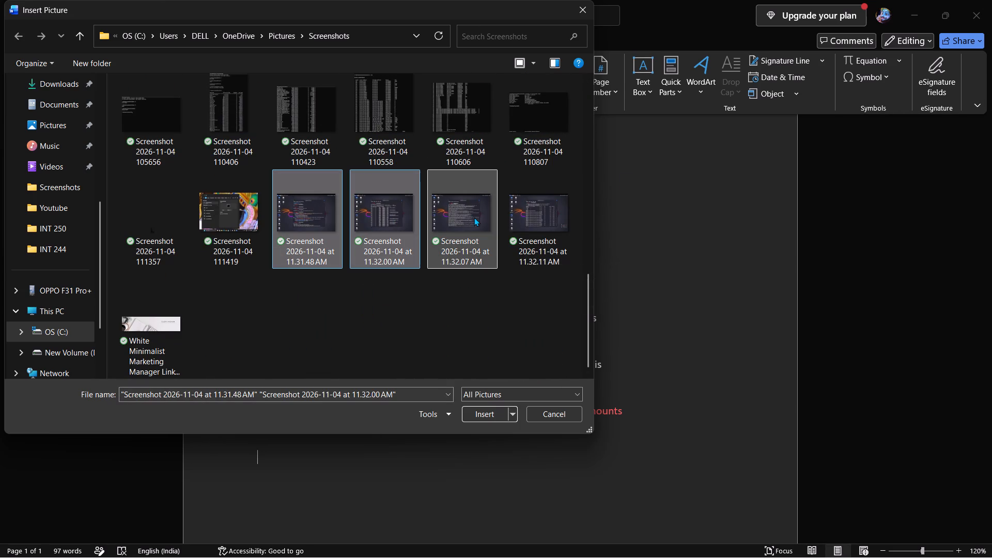
{"action": "left_click", "coordinate": [543, 224], "text": "ctrl"}
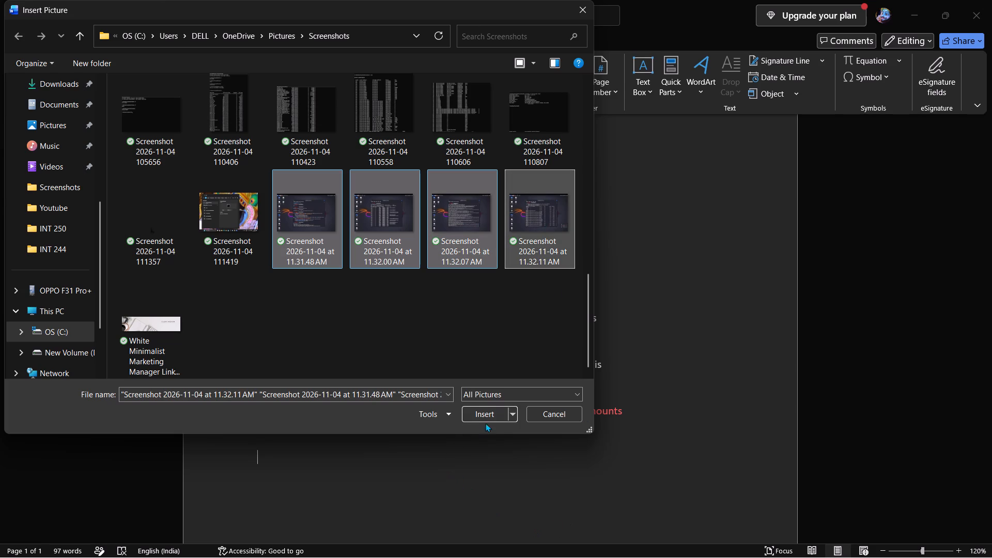
{"action": "left_click", "coordinate": [474, 410]}
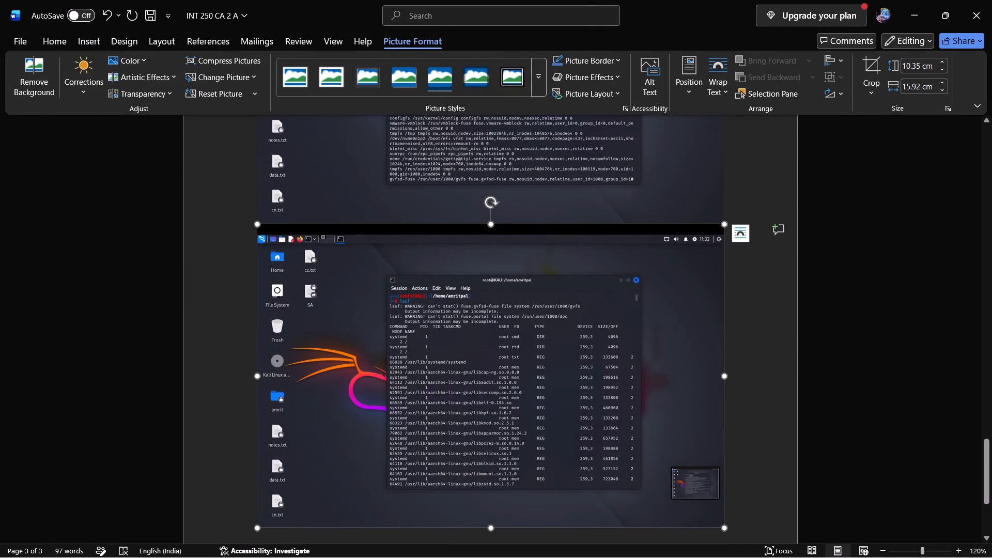
Add four paragraph breaks directly before the last inserted screenshot, the lsof output on page 3.
{"action": "scroll", "coordinate": [474, 410], "scroll_direction": "up", "scroll_amount": 4}
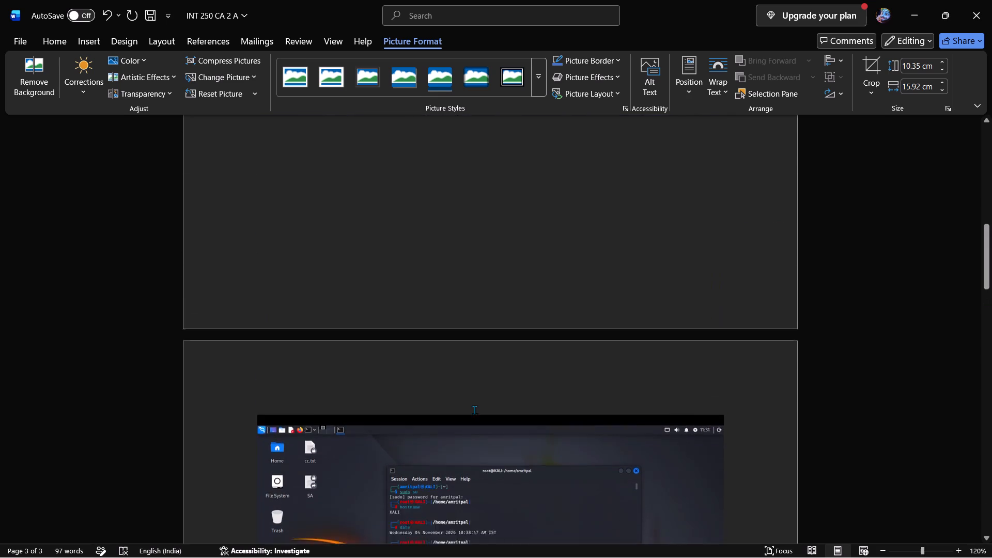
{"action": "scroll", "coordinate": [474, 410], "scroll_direction": "up", "scroll_amount": 2}
{"action": "scroll", "coordinate": [474, 410], "scroll_direction": "down", "scroll_amount": 4}
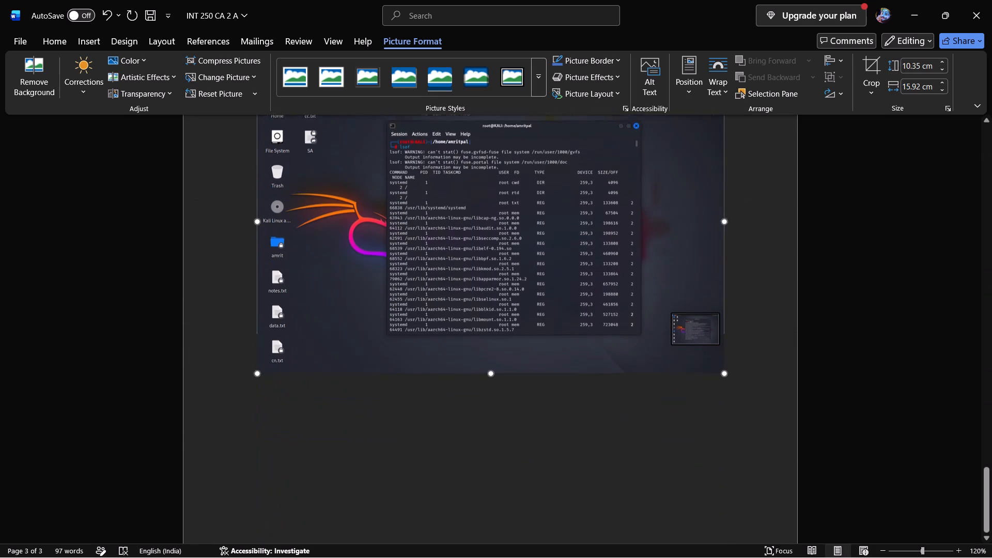
{"action": "scroll", "coordinate": [474, 410], "scroll_direction": "down", "scroll_amount": 1}
{"action": "left_click", "coordinate": [396, 423]}
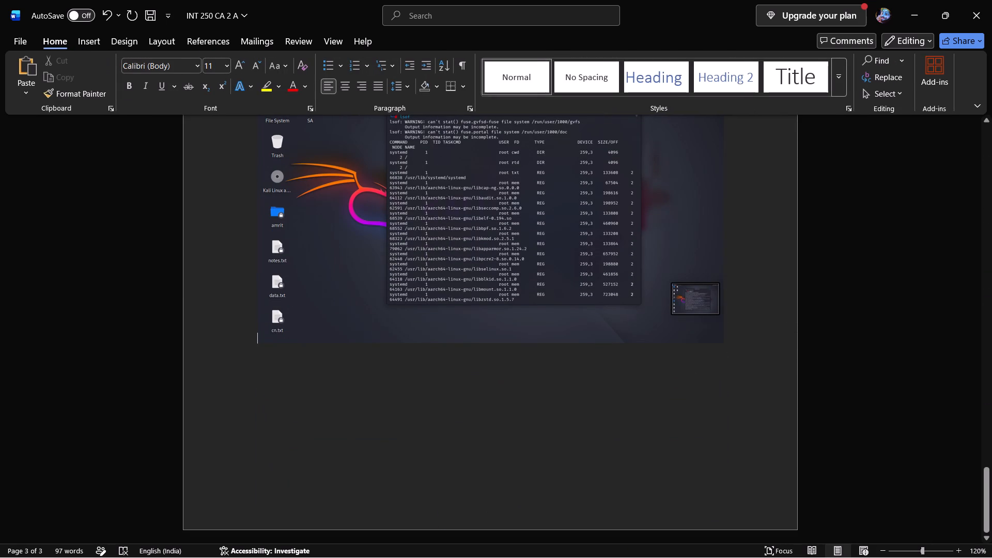
{"action": "key", "text": "Return"}
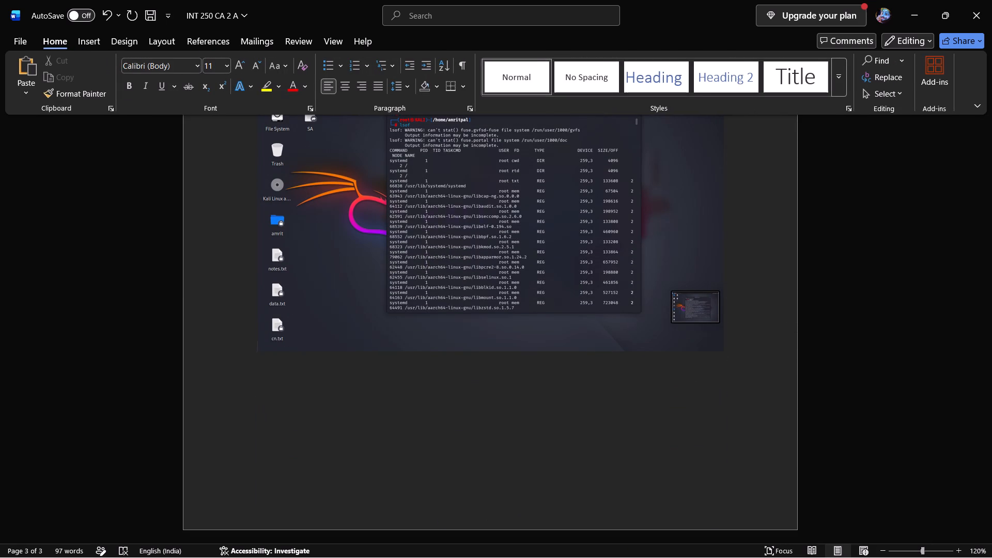
{"action": "key", "text": "Return"}
{"action": "key", "text": "Return"}
{"action": "key", "text": "Return"}
Review the inserted screenshots and their placement from page 3 back to the start of the document.
{"action": "scroll", "coordinate": [357, 391], "scroll_direction": "up", "scroll_amount": 3}
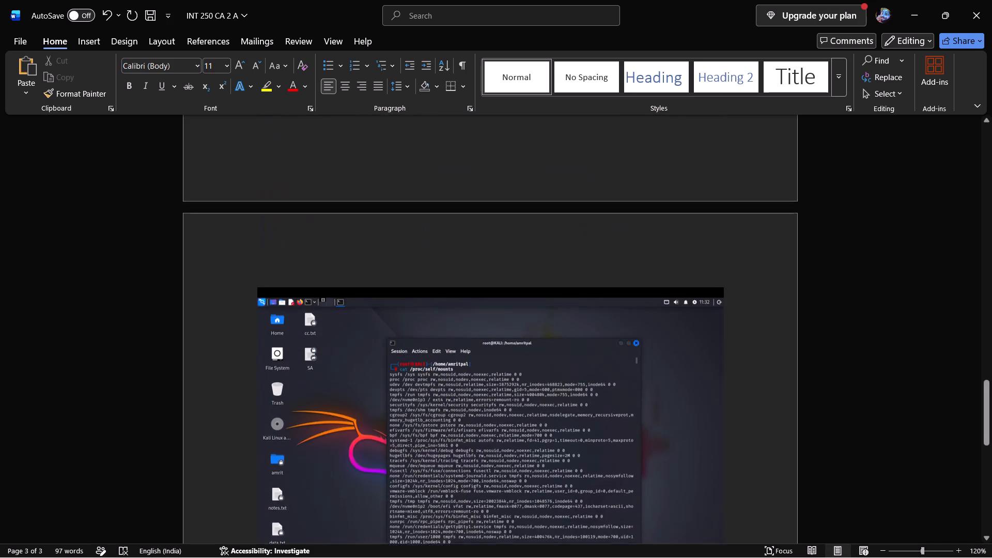
{"action": "scroll", "coordinate": [357, 391], "scroll_direction": "up", "scroll_amount": 3}
{"action": "scroll", "coordinate": [373, 351], "scroll_direction": "down", "scroll_amount": 2}
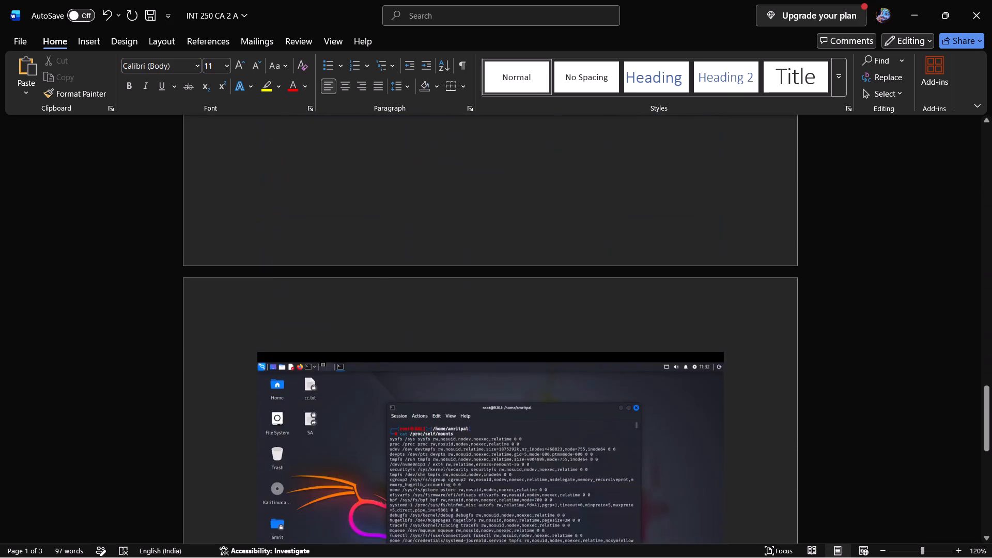
{"action": "scroll", "coordinate": [373, 351], "scroll_direction": "down", "scroll_amount": 3}
{"action": "scroll", "coordinate": [373, 351], "scroll_direction": "up", "scroll_amount": 4}
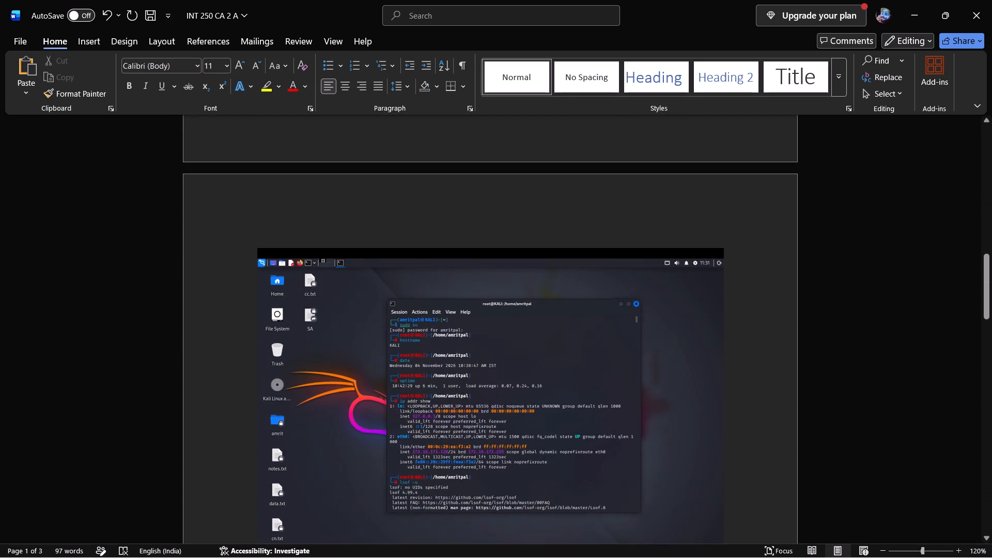
{"action": "scroll", "coordinate": [373, 351], "scroll_direction": "up", "scroll_amount": 1}
{"action": "scroll", "coordinate": [741, 135], "scroll_direction": "up", "scroll_amount": 3}
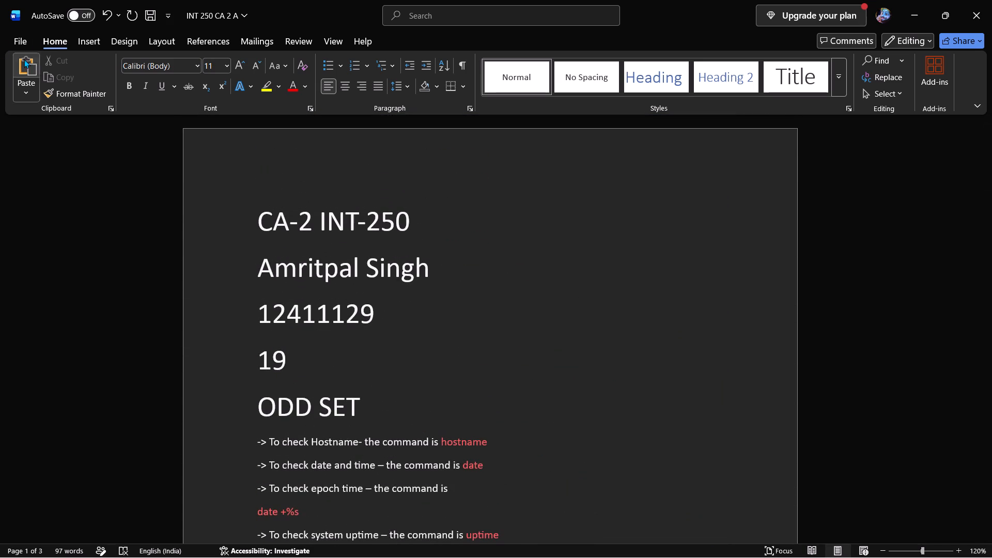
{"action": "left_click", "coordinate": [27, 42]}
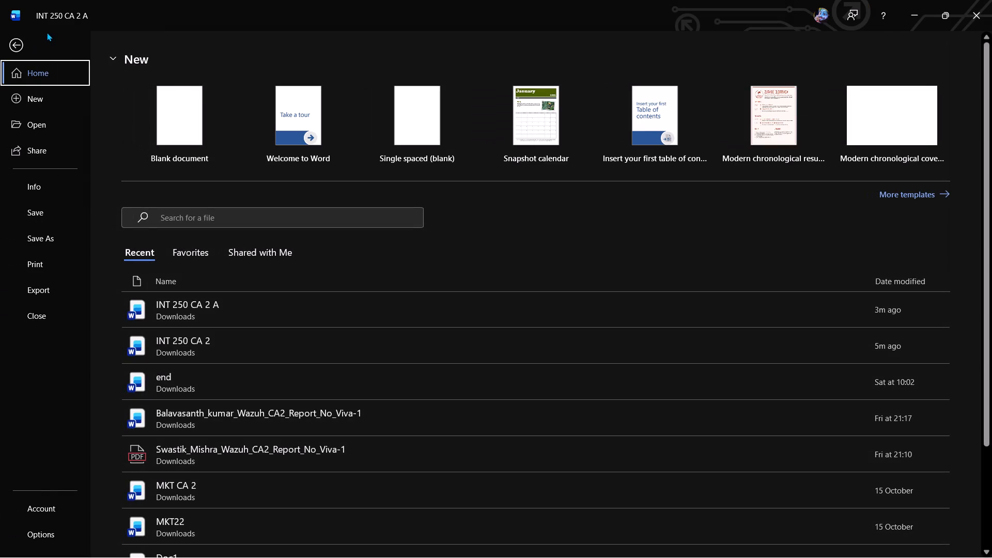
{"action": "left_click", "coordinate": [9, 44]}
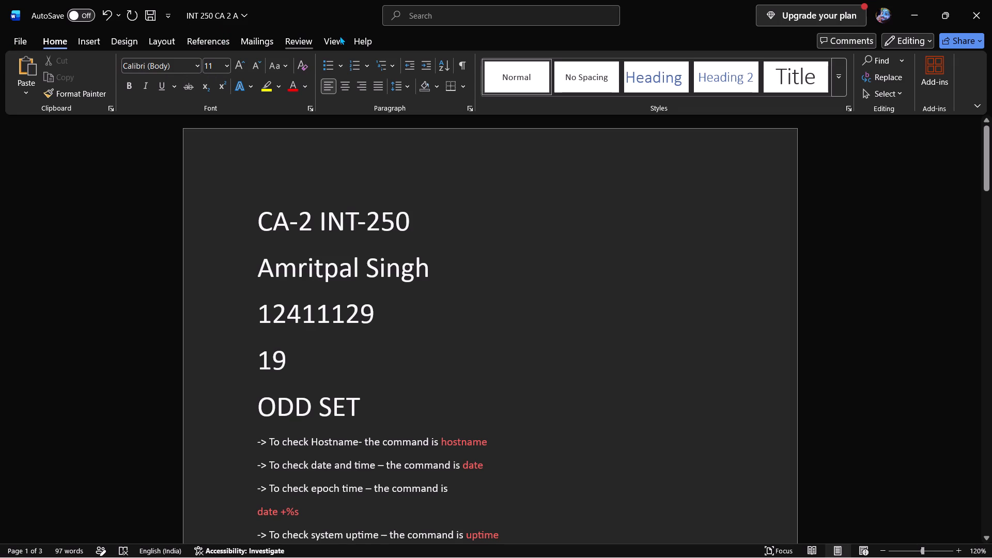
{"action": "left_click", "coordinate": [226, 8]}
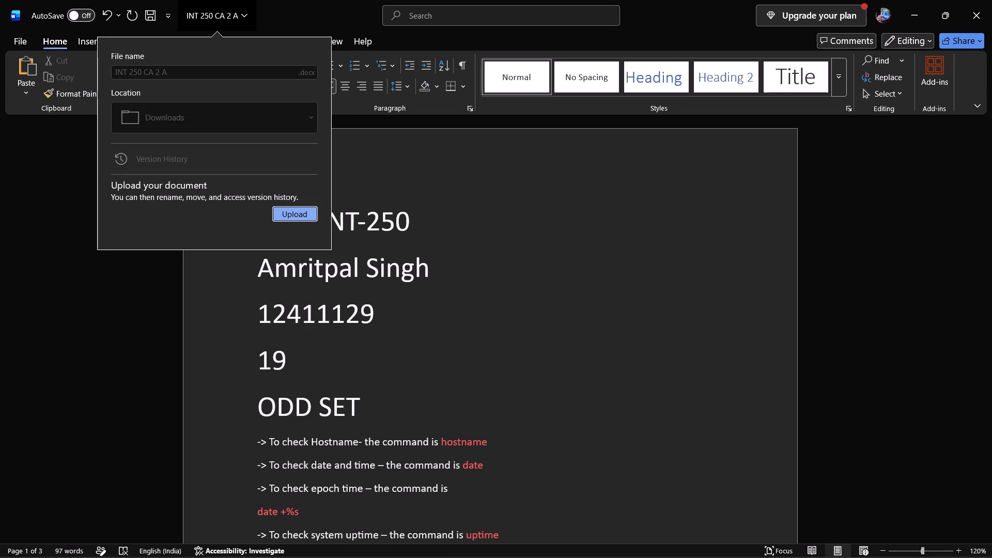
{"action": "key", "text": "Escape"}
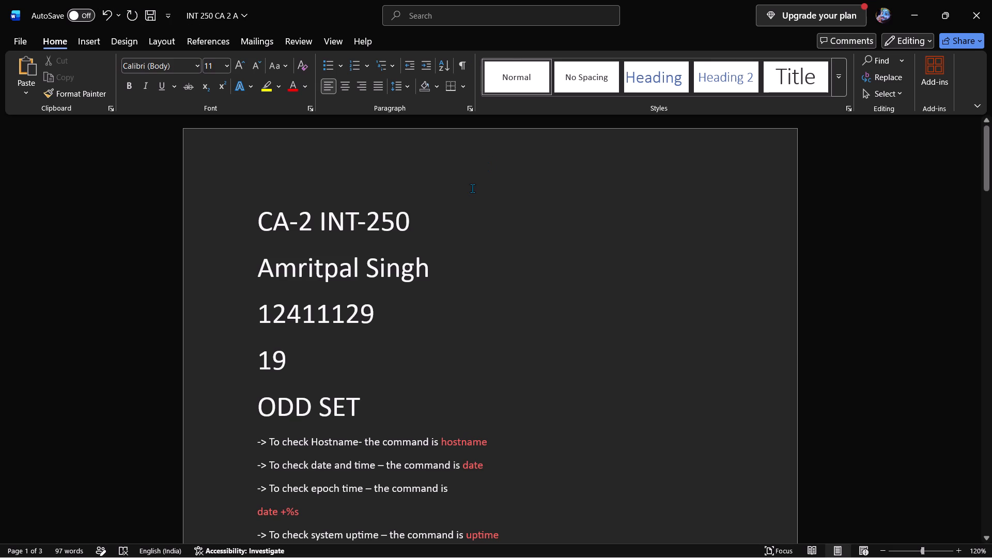
Save the INT 250 CA 2 A document.
{"action": "key", "text": "ctrl+s"}
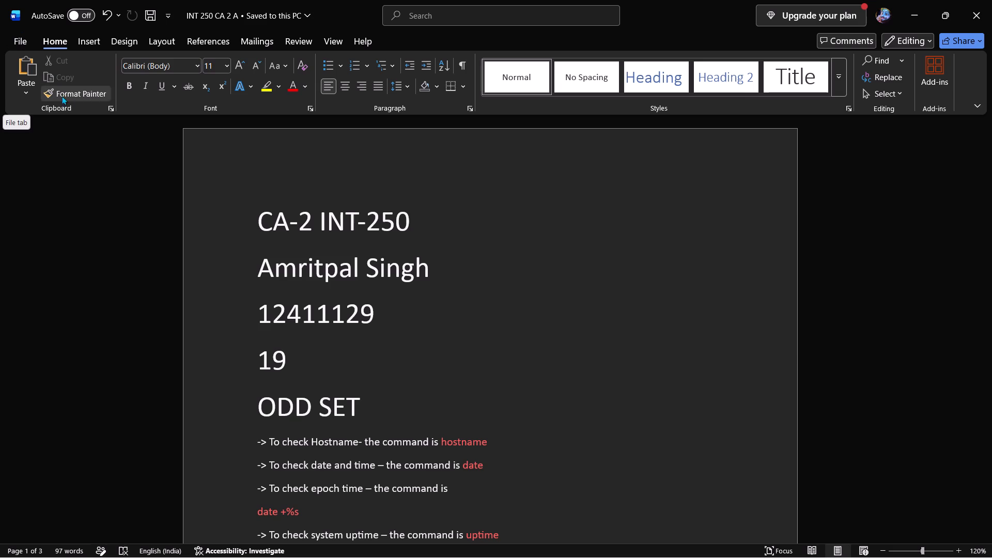
Open the sharing options for INT 250 CA 2 A from the recent files.
{"action": "left_click", "coordinate": [32, 38]}
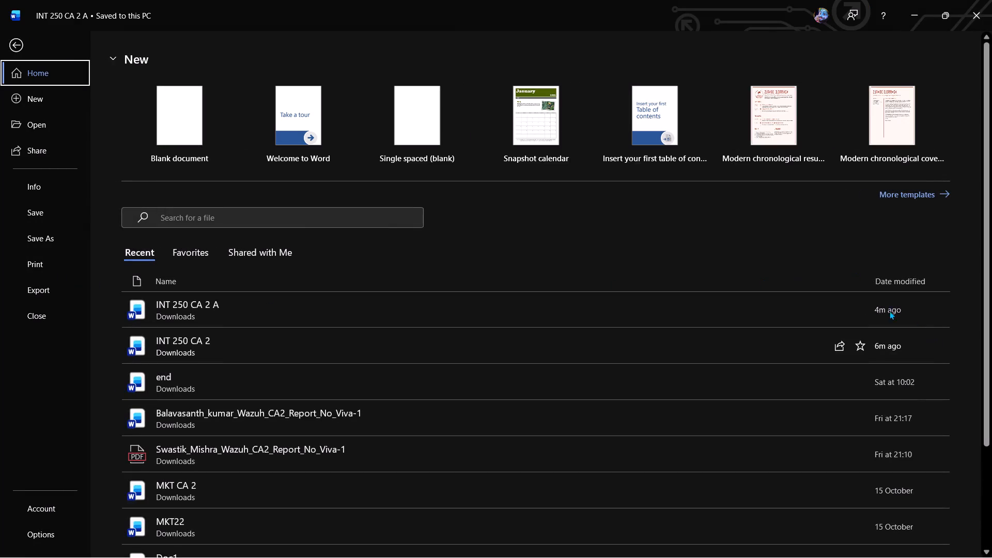
{"action": "left_click", "coordinate": [839, 309]}
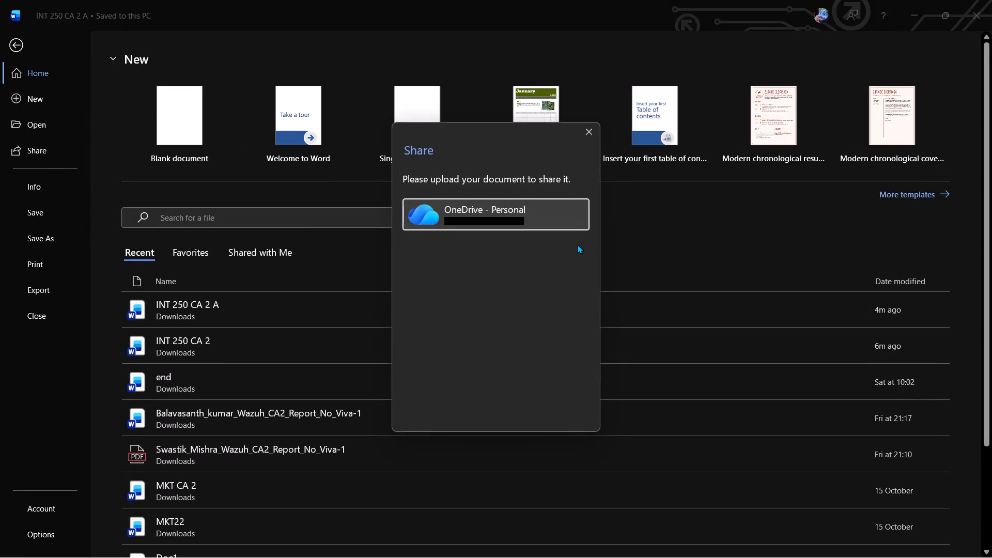
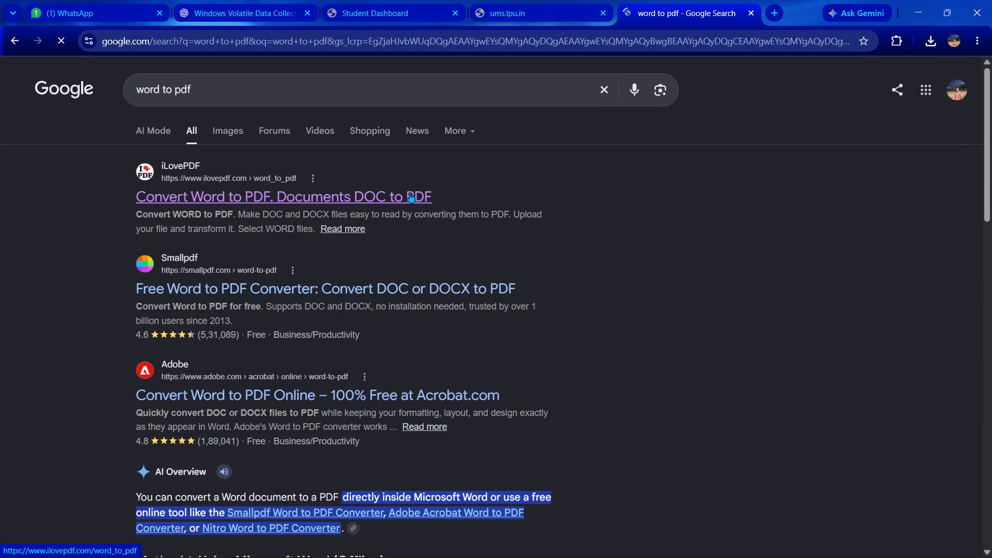
Open iLovePDF's Word to PDF converter from the search results.
{"action": "left_click", "coordinate": [271, 196]}
Choose the INT 250 CA 2 A Word document from the Downloads folder as the file to convert to PDF.
{"action": "left_click", "coordinate": [532, 217]}
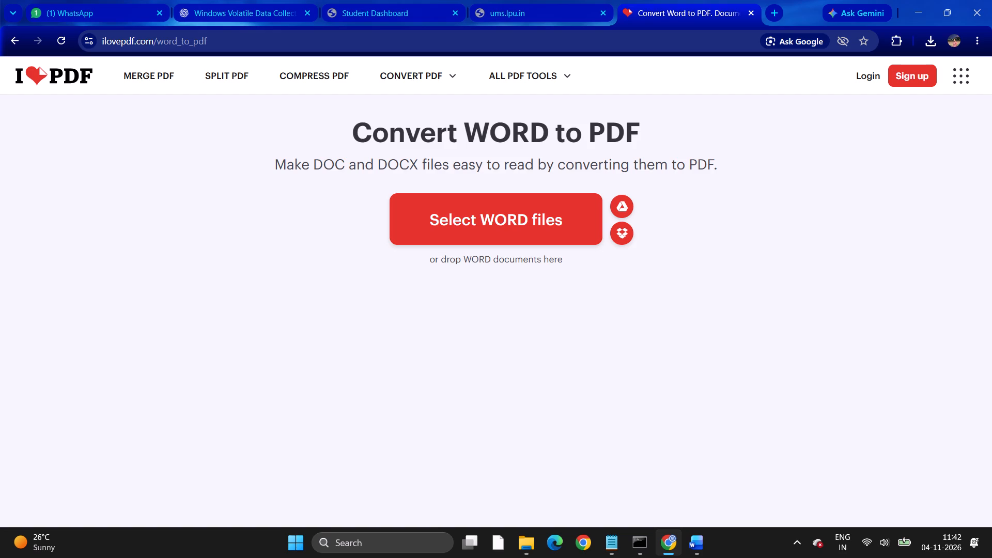
{"action": "left_click", "coordinate": [423, 194]}
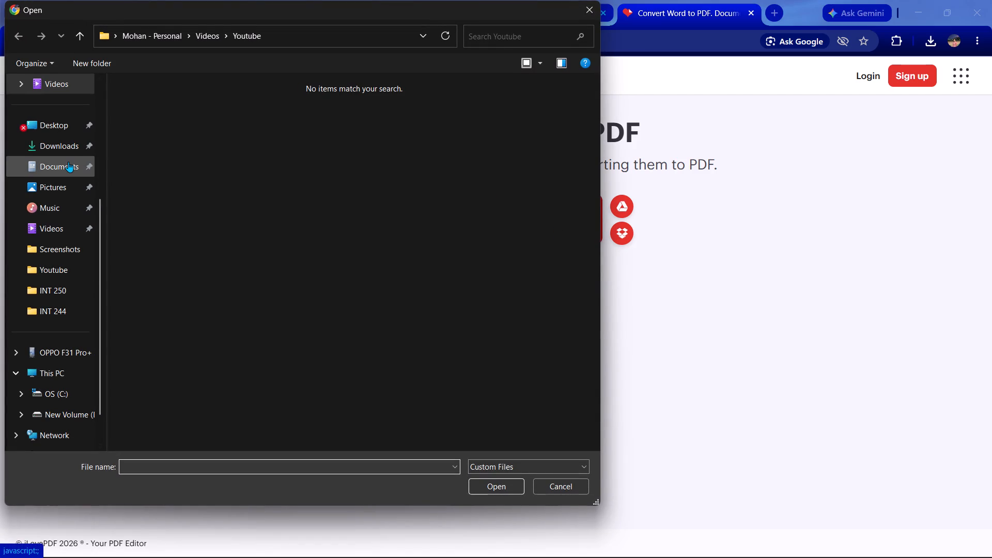
{"action": "left_click", "coordinate": [59, 147]}
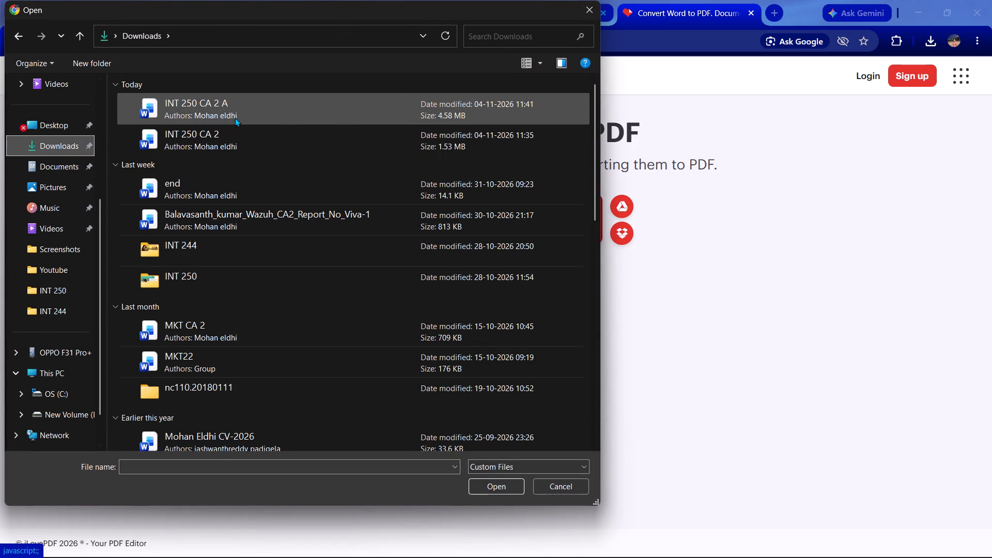
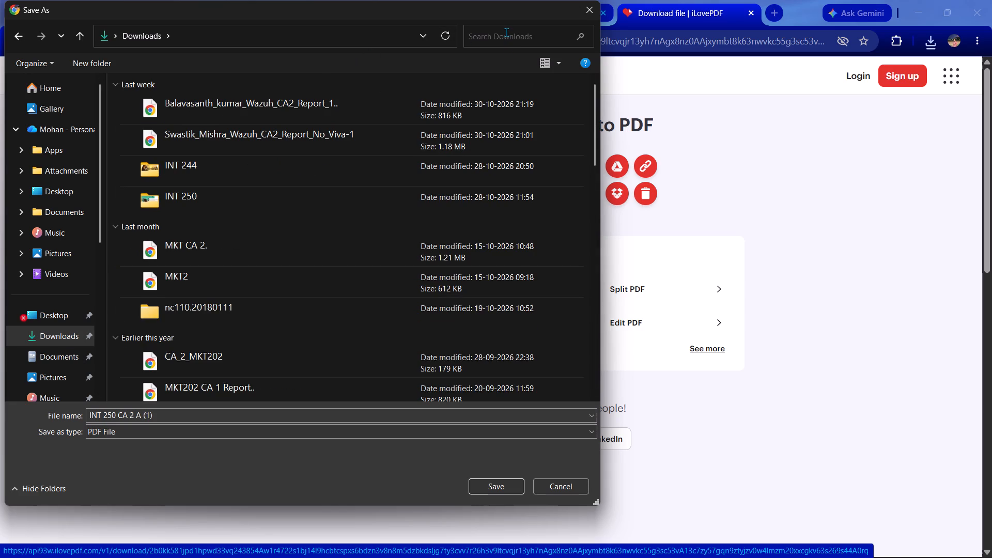
{"action": "type", "text": "int"}
{"action": "key", "text": "space"}
{"action": "type", "text": "250"}
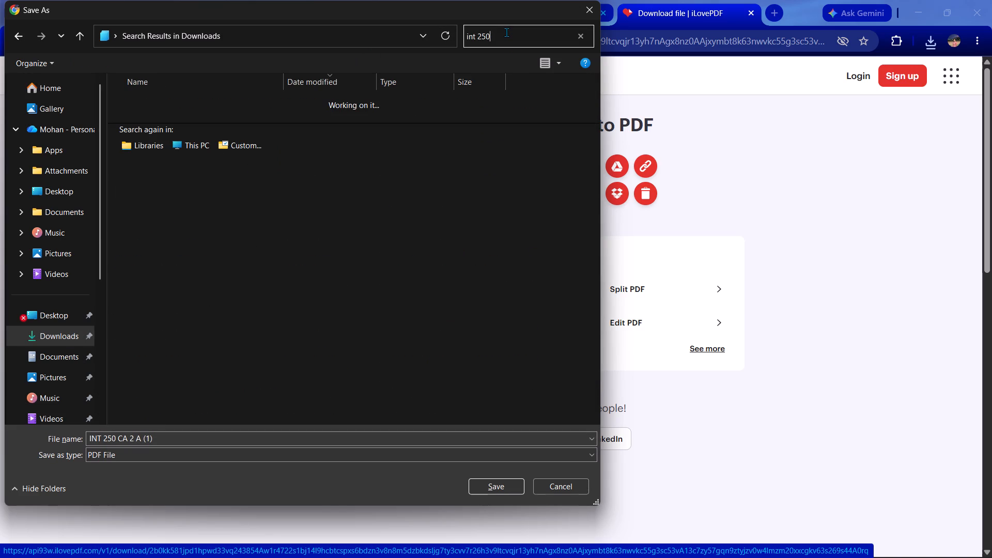
{"action": "key", "text": "Delete"}
{"action": "key", "text": "BackSpace"}
{"action": "key", "text": "BackSpace"}
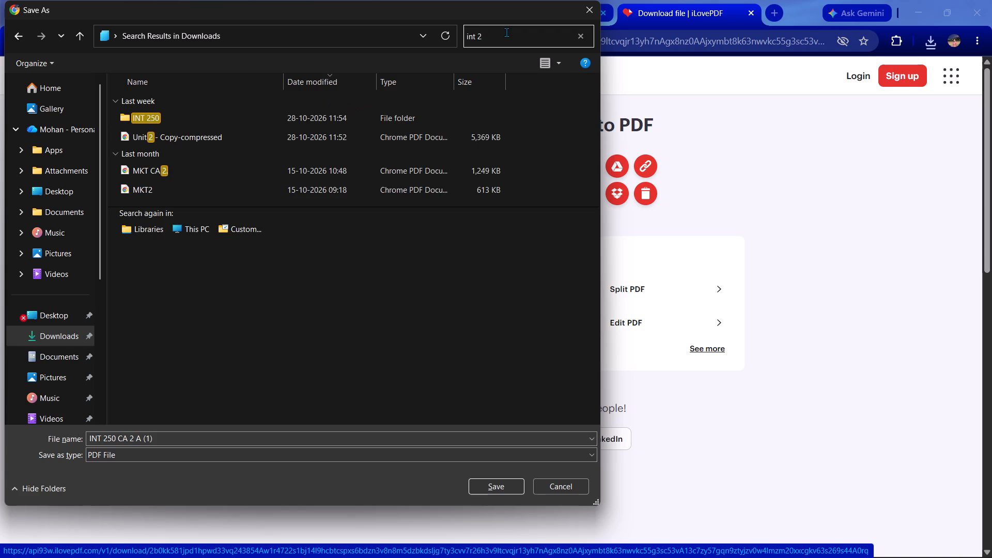
{"action": "key", "text": "BackSpace"}
{"action": "key", "text": "BackSpace"}
{"action": "key", "text": "BackSpace"}
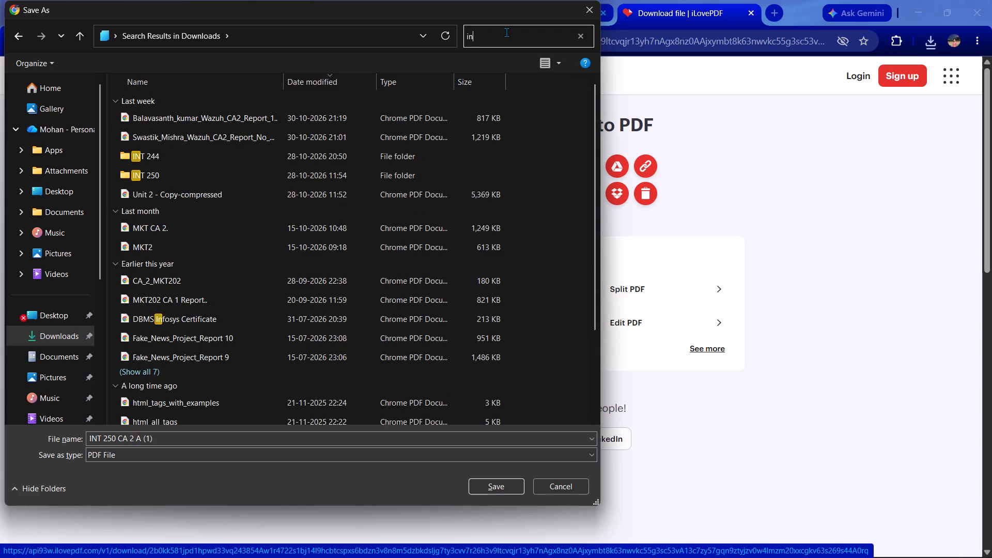
{"action": "scroll", "coordinate": [384, 234], "scroll_direction": "down", "scroll_amount": 2}
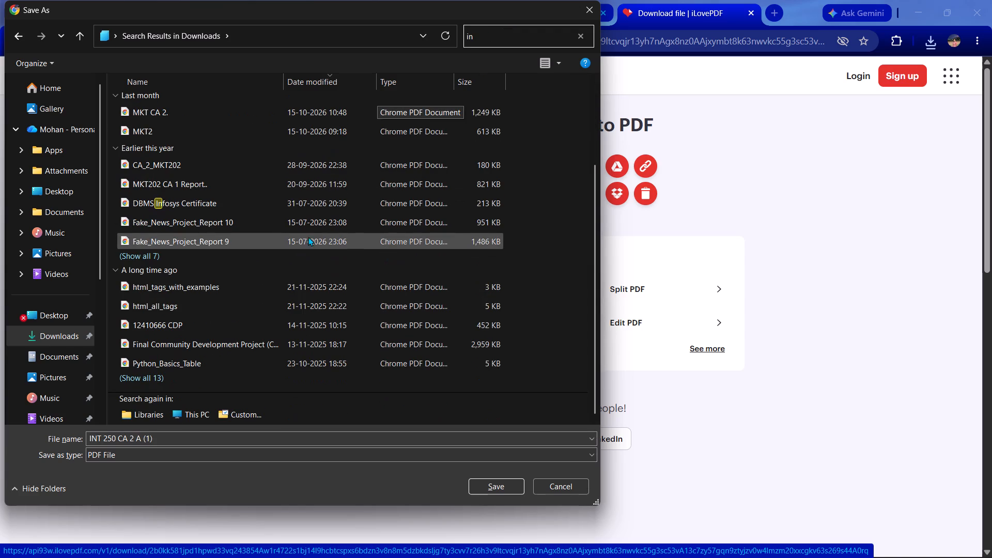
{"action": "left_click", "coordinate": [588, 7]}
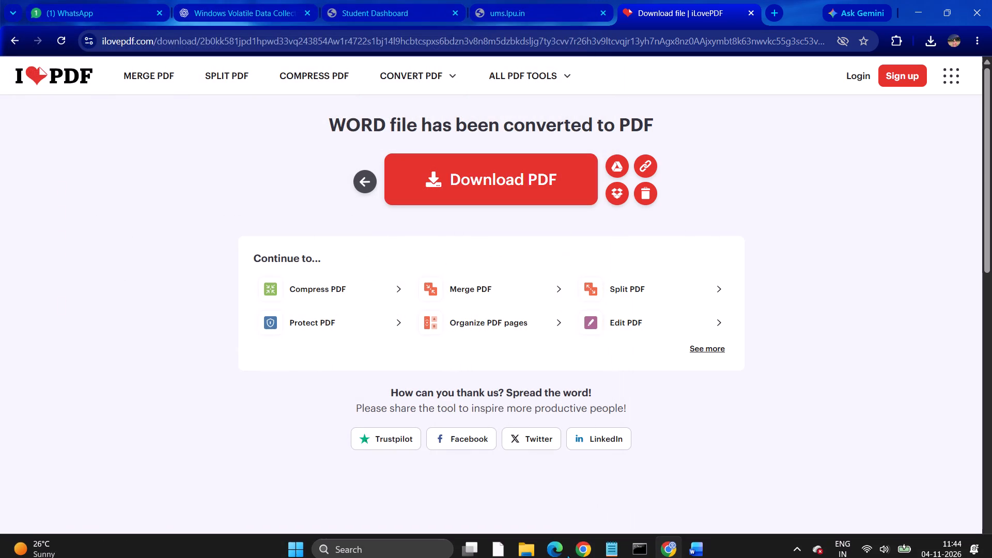
Switch to the INT 250 CA 2 document in Word, view its file name and location, and save it.
{"action": "left_click", "coordinate": [698, 547]}
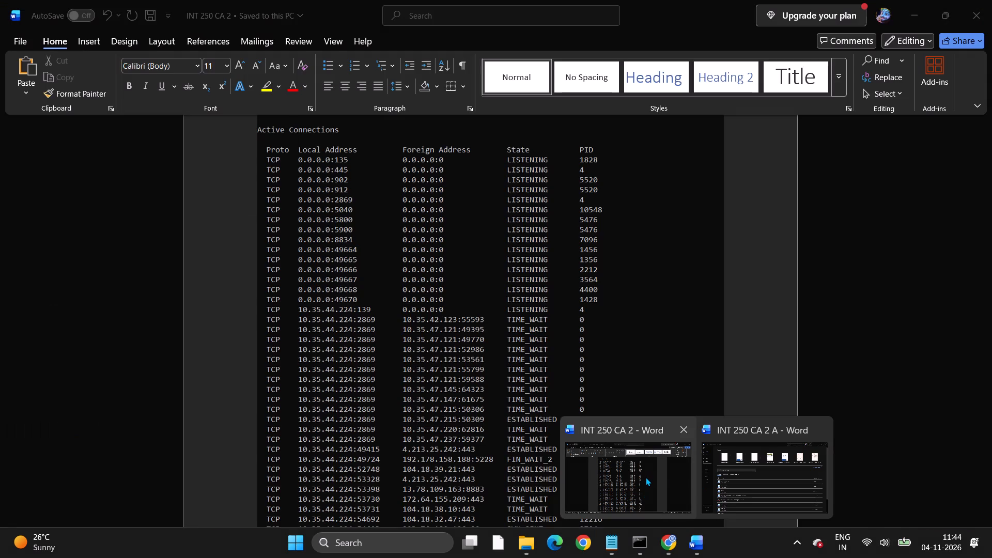
{"action": "left_click", "coordinate": [645, 477]}
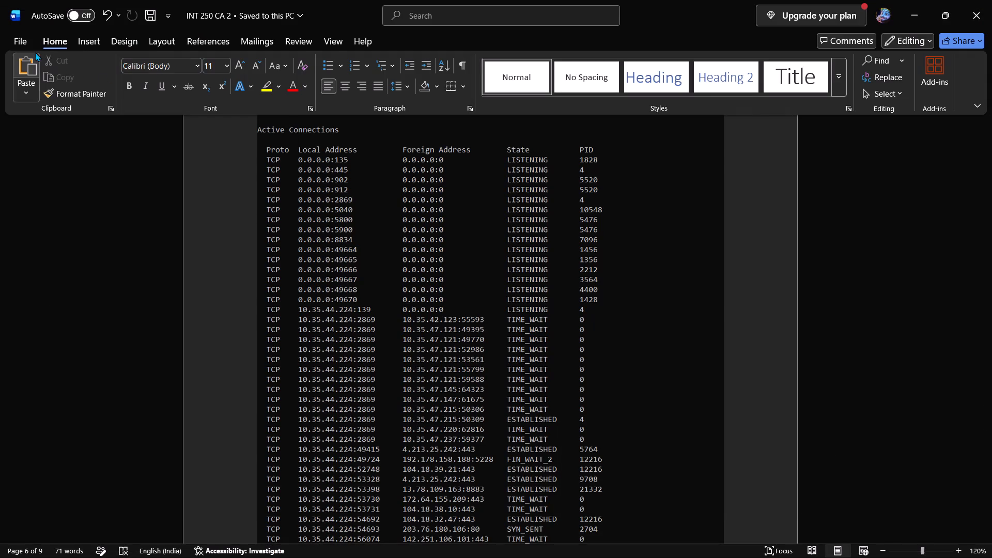
{"action": "left_click", "coordinate": [29, 40]}
{"action": "left_click_drag", "start_coordinate": [300, 350], "coordinate": [344, 343]}
{"action": "right_click", "coordinate": [344, 343]}
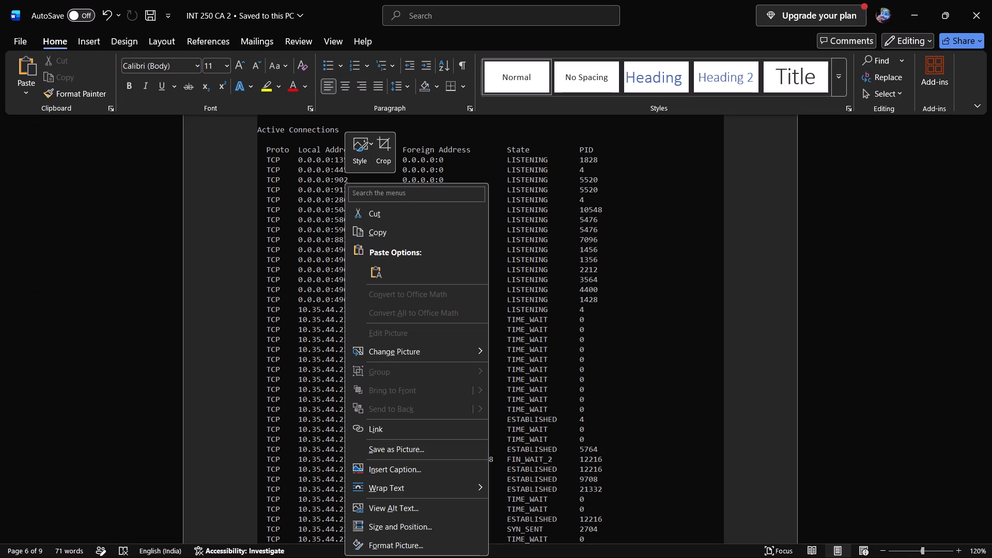
{"action": "left_click", "coordinate": [96, 299]}
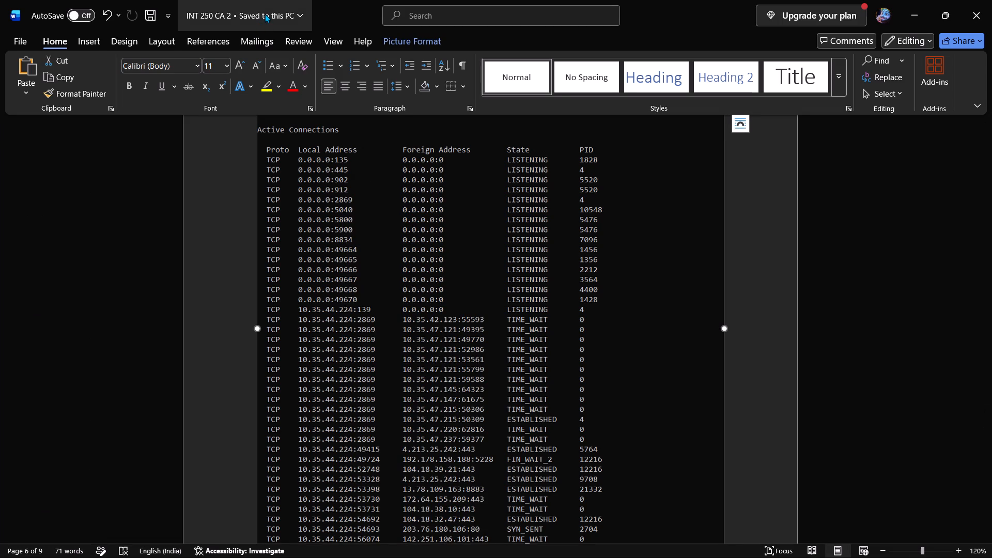
{"action": "left_click", "coordinate": [265, 13]}
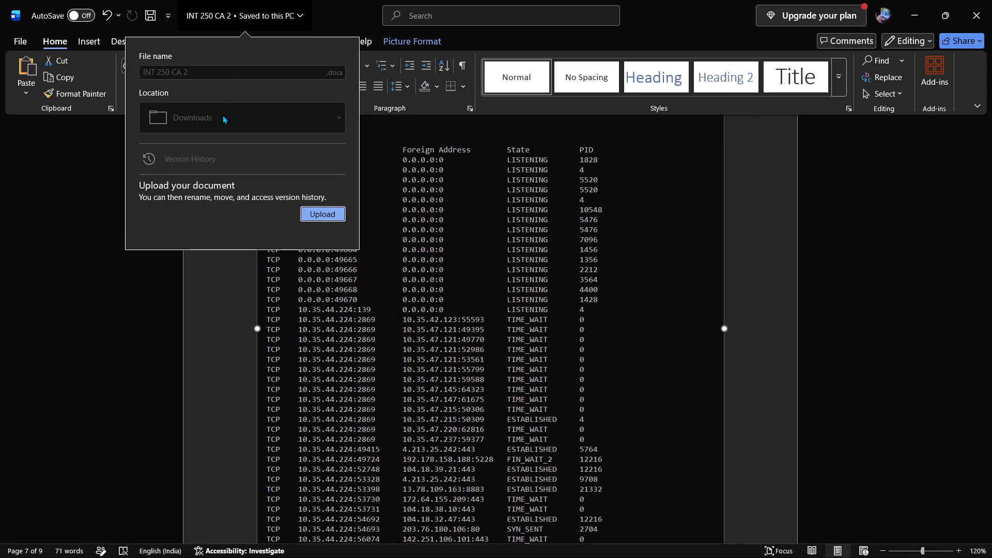
{"action": "left_click", "coordinate": [76, 210]}
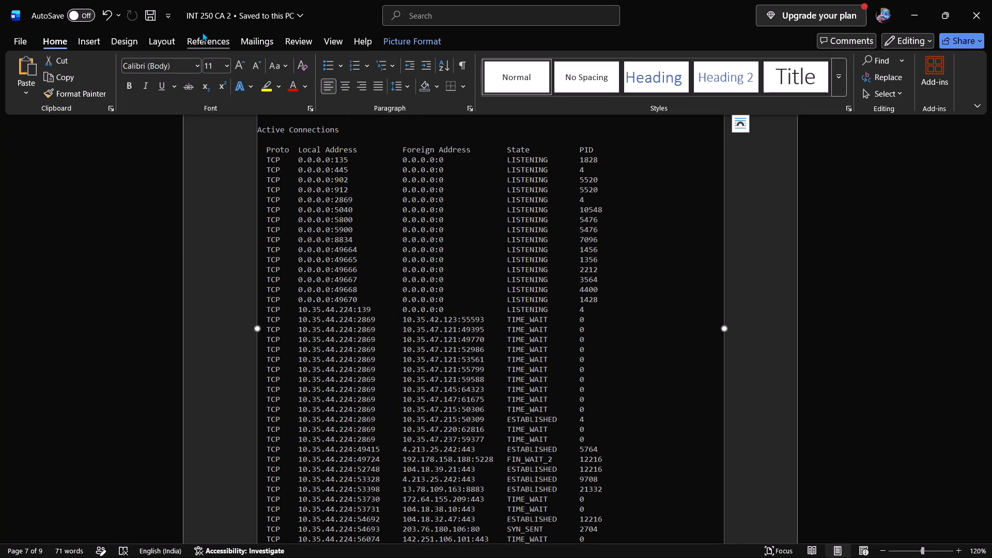
{"action": "key", "text": "ctrl+s"}
{"action": "key", "text": "ctrl+s"}
{"action": "left_click", "coordinate": [109, 237]}
{"action": "key", "text": "ctrl+s"}
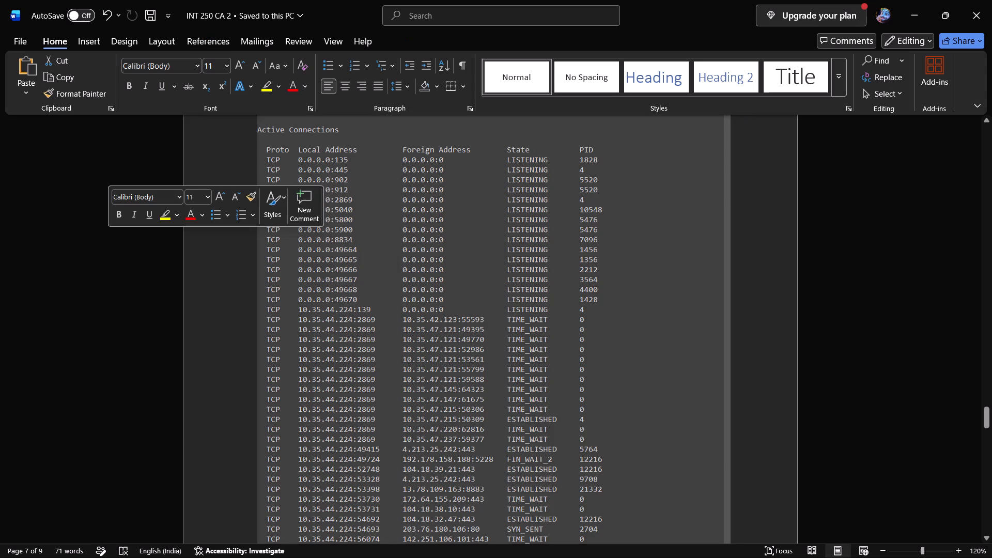
{"action": "left_click", "coordinate": [142, 261]}
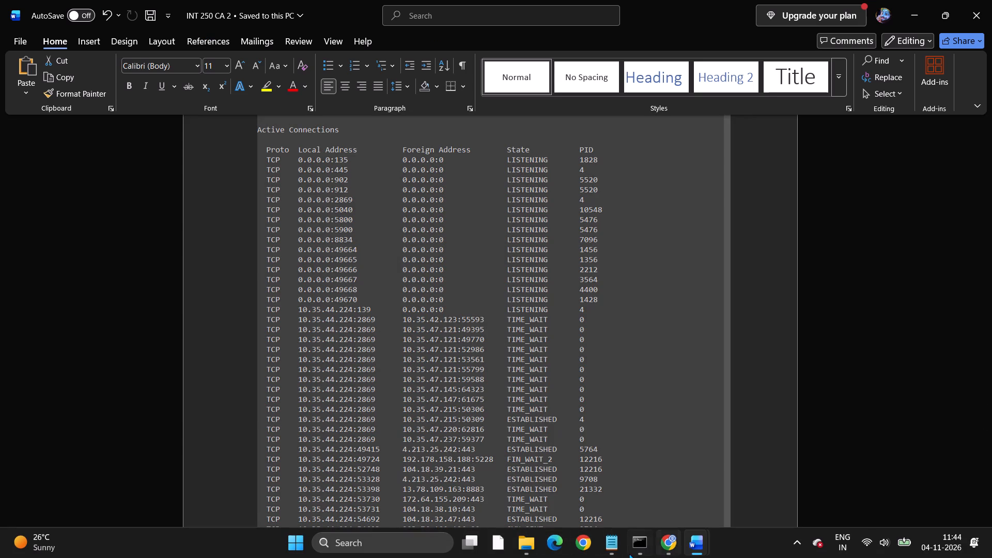
Switch to File Explorer and look through the Downloads folder for the INT 250 CA 2 files.
{"action": "left_click", "coordinate": [516, 550]}
{"action": "scroll", "coordinate": [265, 355], "scroll_direction": "down", "scroll_amount": 8}
{"action": "left_click", "coordinate": [67, 342]}
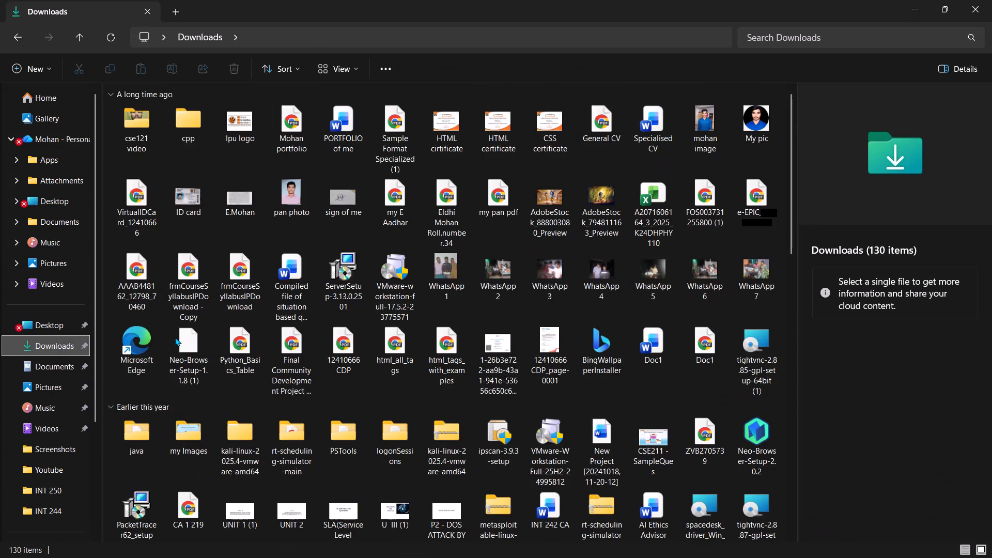
{"action": "scroll", "coordinate": [265, 323], "scroll_direction": "down", "scroll_amount": 11}
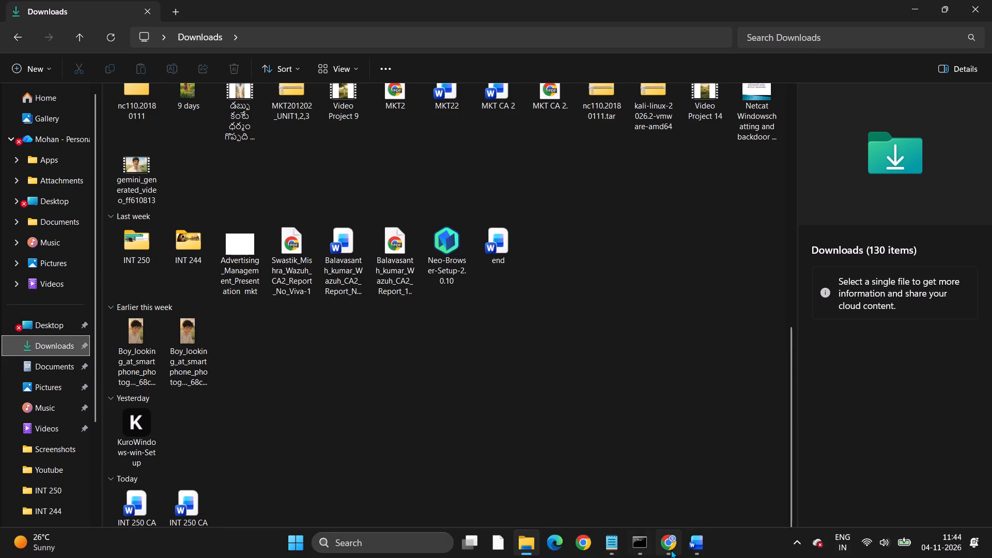
Close the open INT 250 CA 2 and INT 250 CA 2 A Word windows.
{"action": "left_click", "coordinate": [684, 426]}
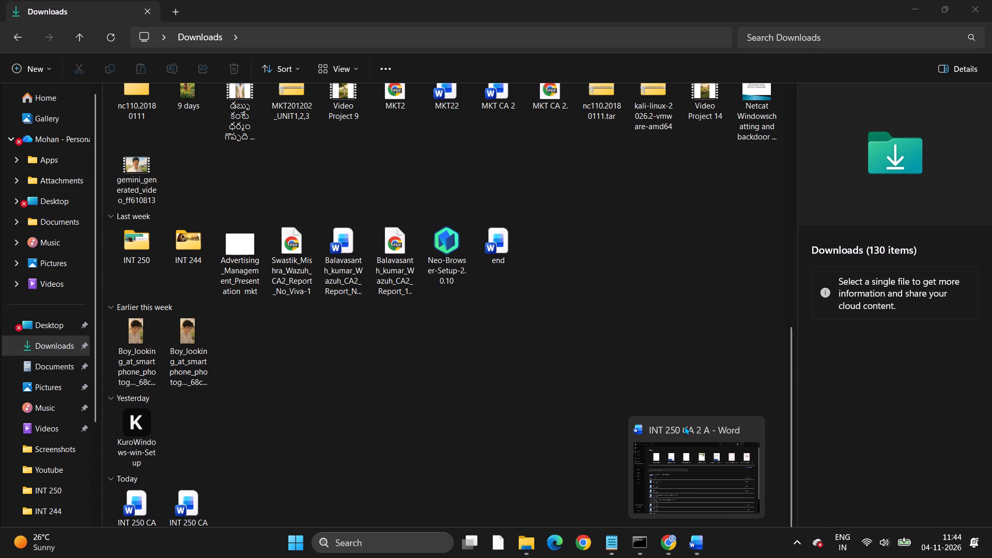
{"action": "left_click", "coordinate": [753, 432]}
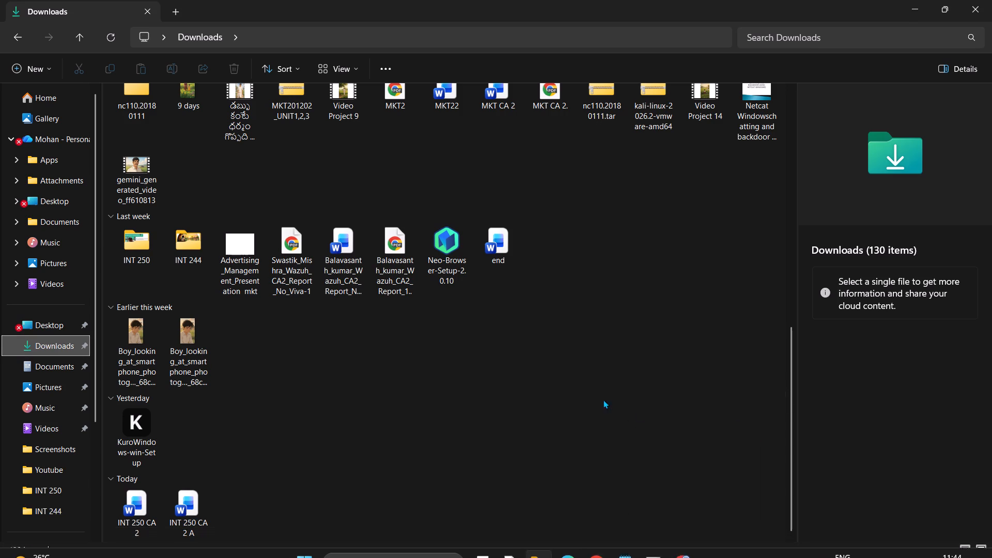
Open the INT 250 CA 2 document from the Downloads folder to check its content, and close it.
{"action": "left_click", "coordinate": [63, 344]}
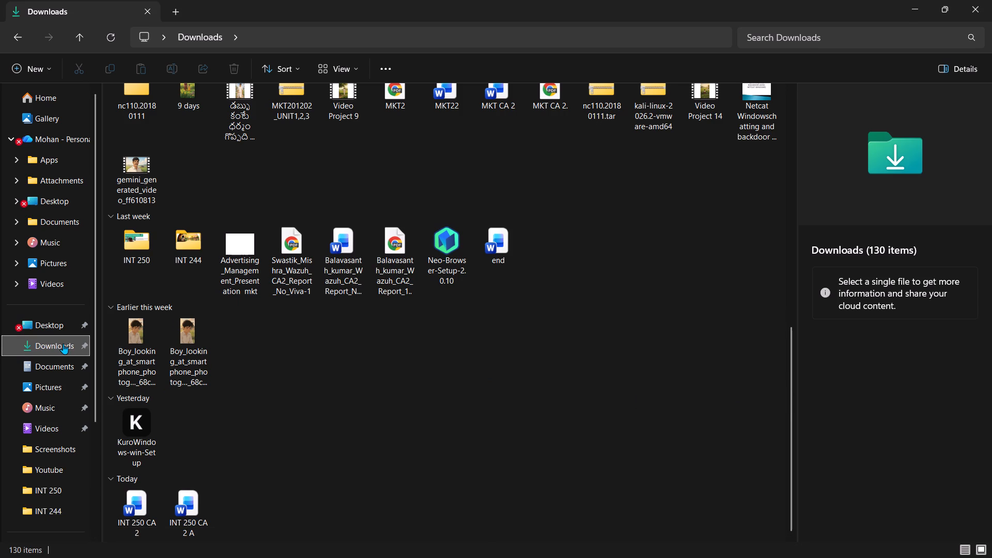
{"action": "scroll", "coordinate": [343, 289], "scroll_direction": "down", "scroll_amount": 11}
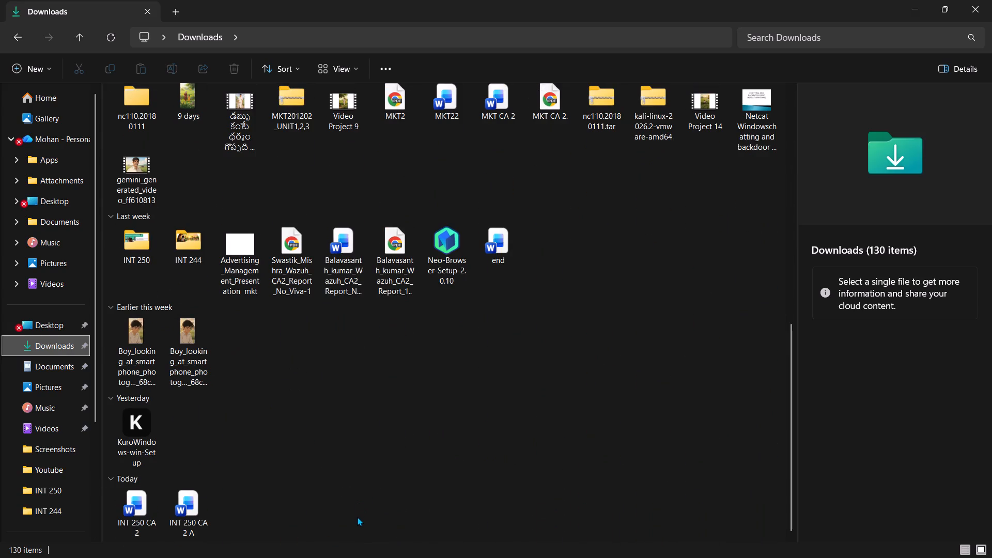
{"action": "double_click", "coordinate": [137, 506]}
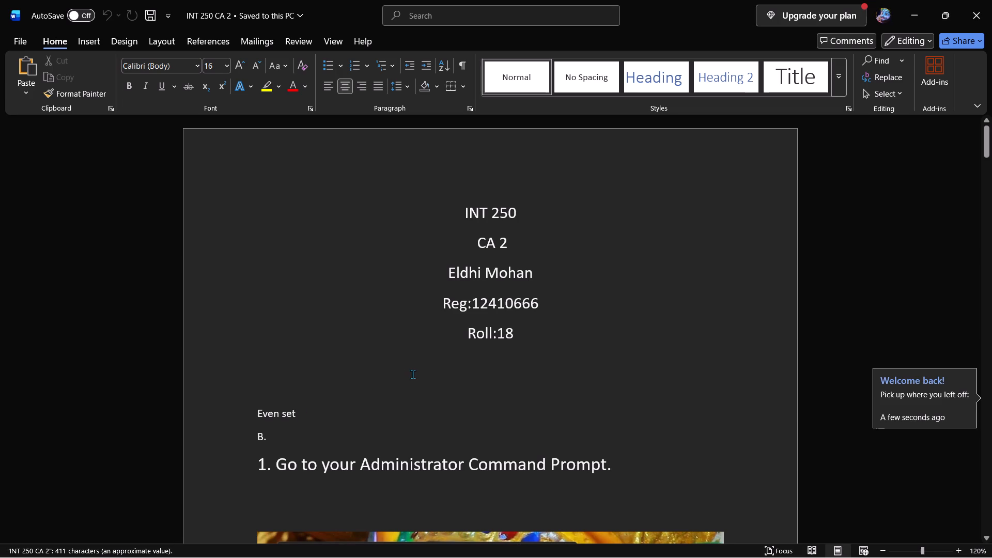
{"action": "scroll", "coordinate": [637, 400], "scroll_direction": "down", "scroll_amount": 1}
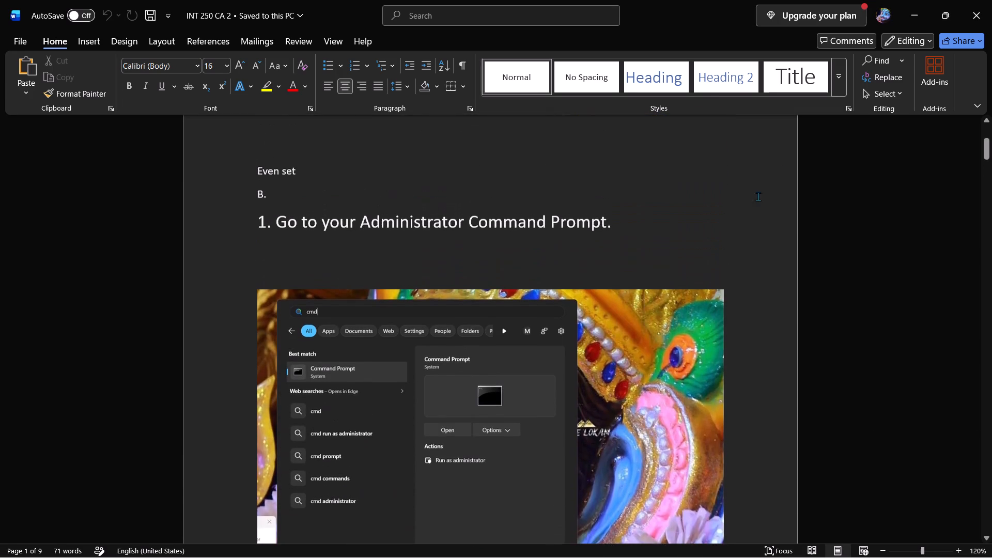
{"action": "left_click", "coordinate": [971, 16]}
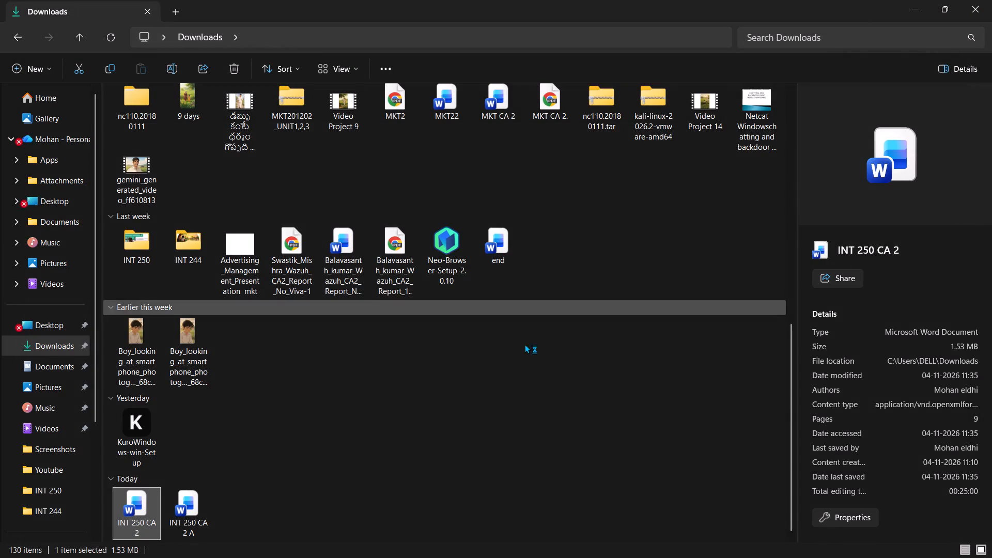
Switch back to iLovePDF in Chrome, retry the converted PDF download, and request the advanced details on the privacy error page.
{"action": "left_click", "coordinate": [696, 542]}
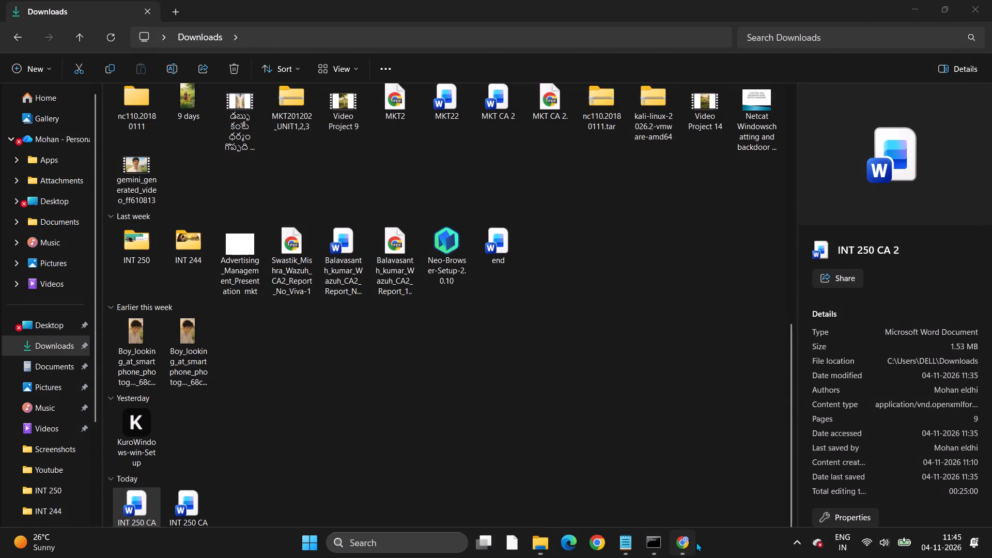
{"action": "left_click", "coordinate": [427, 184]}
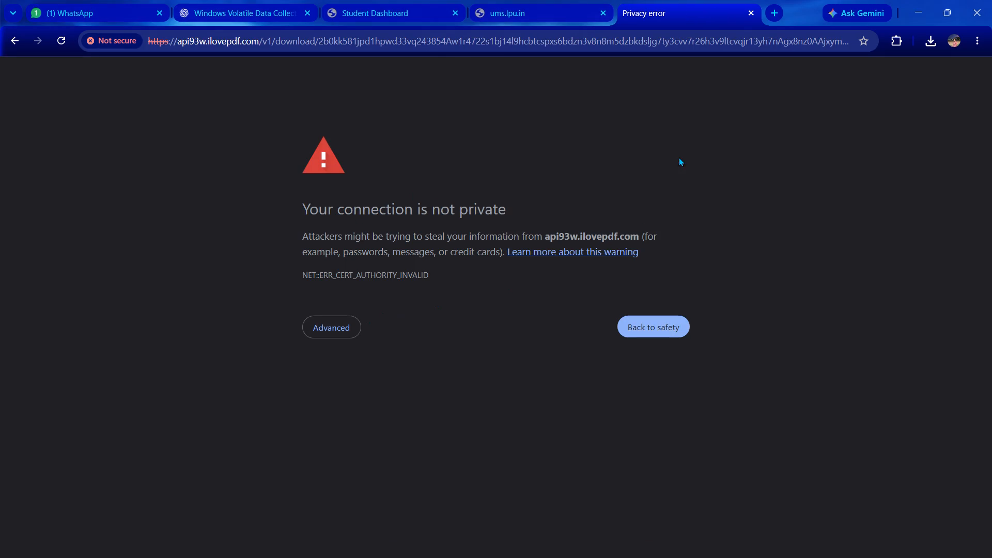
{"action": "left_click", "coordinate": [347, 328]}
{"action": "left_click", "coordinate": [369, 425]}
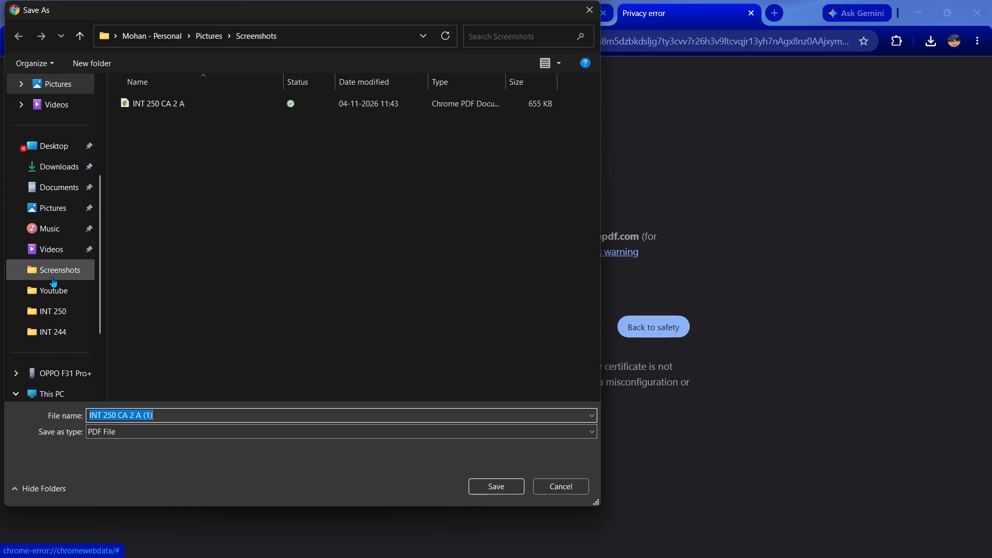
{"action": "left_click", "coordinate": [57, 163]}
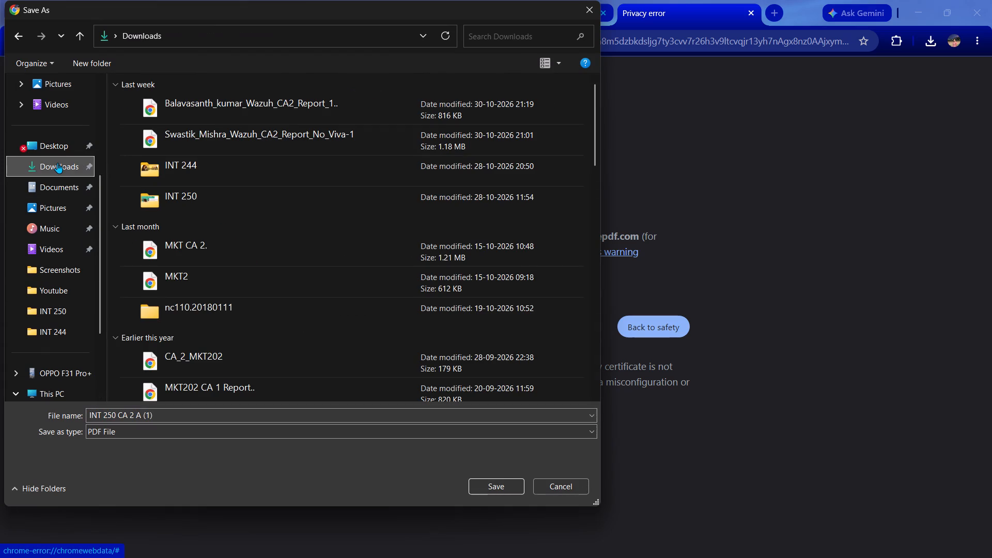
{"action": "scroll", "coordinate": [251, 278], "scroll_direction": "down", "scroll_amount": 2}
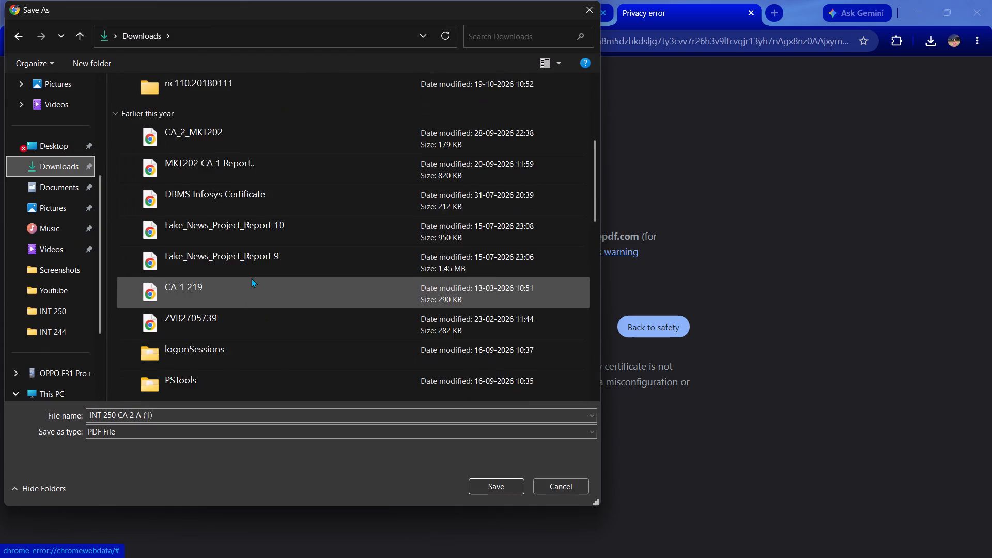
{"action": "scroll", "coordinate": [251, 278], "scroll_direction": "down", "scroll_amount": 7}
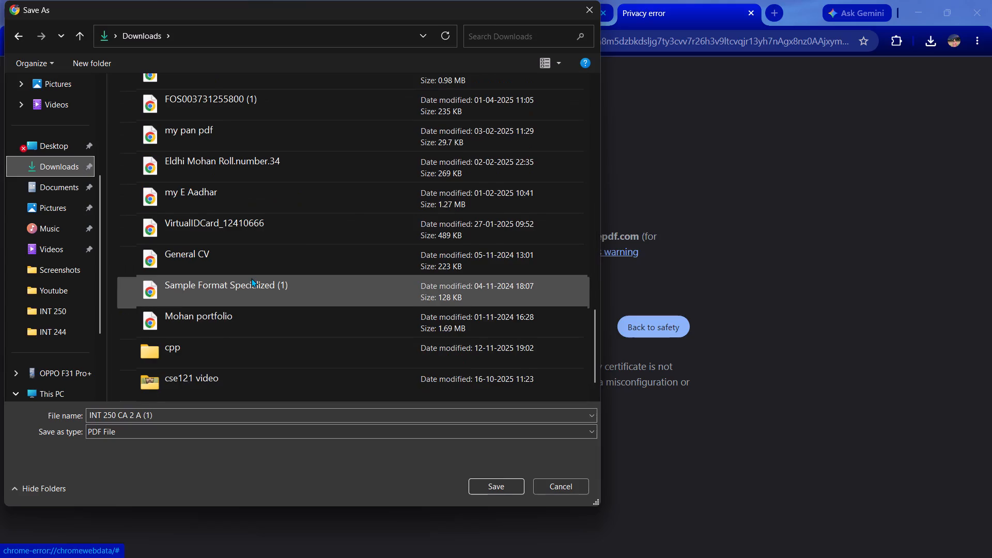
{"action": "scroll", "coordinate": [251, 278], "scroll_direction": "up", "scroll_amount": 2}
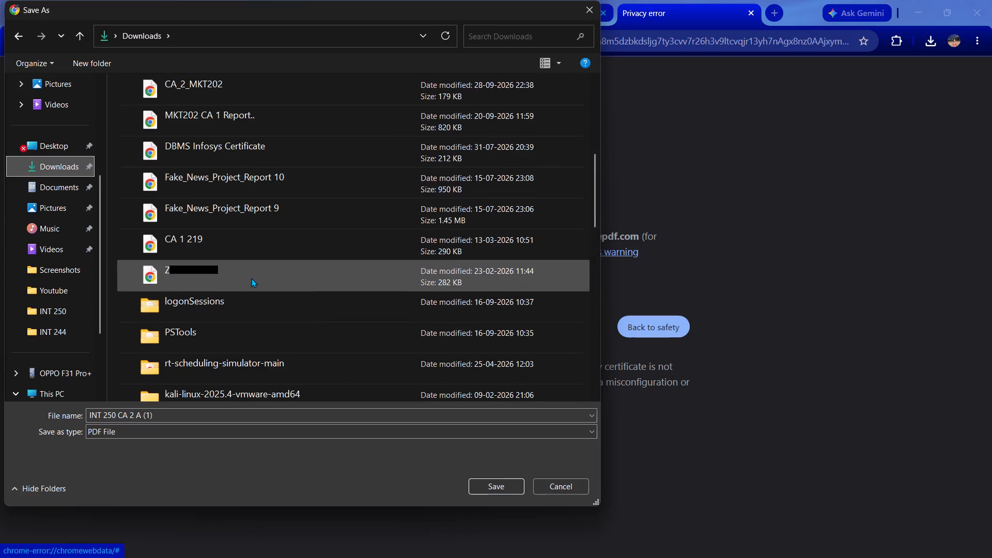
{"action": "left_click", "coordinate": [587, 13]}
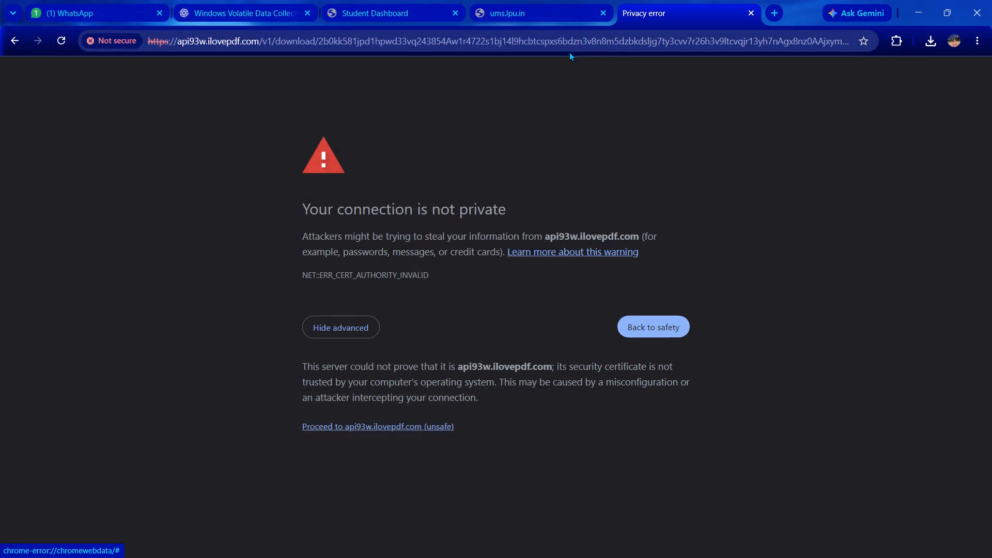
Close the privacy error tab and the ums.lpu.in assignment upload error tab.
{"action": "left_click", "coordinate": [753, 11]}
{"action": "left_click", "coordinate": [627, 11]}
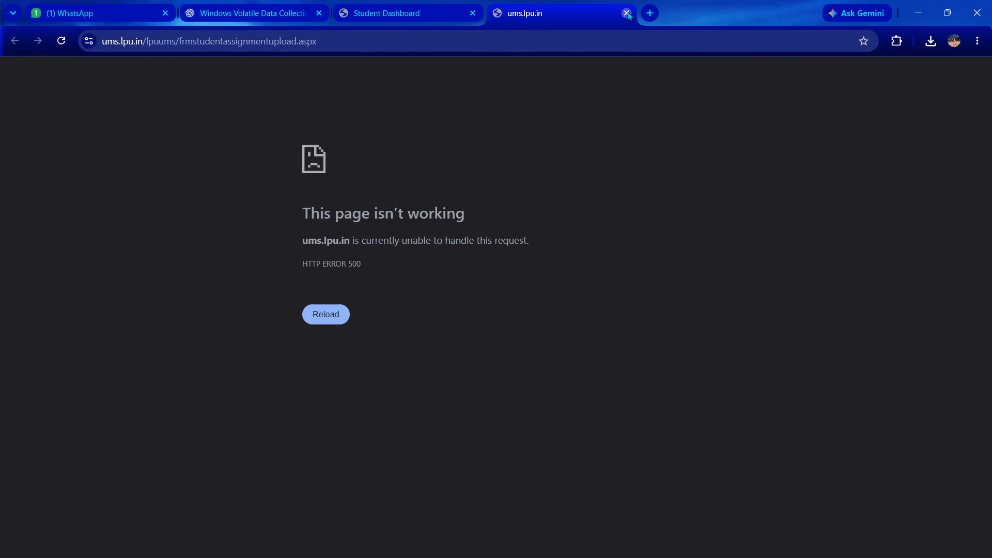
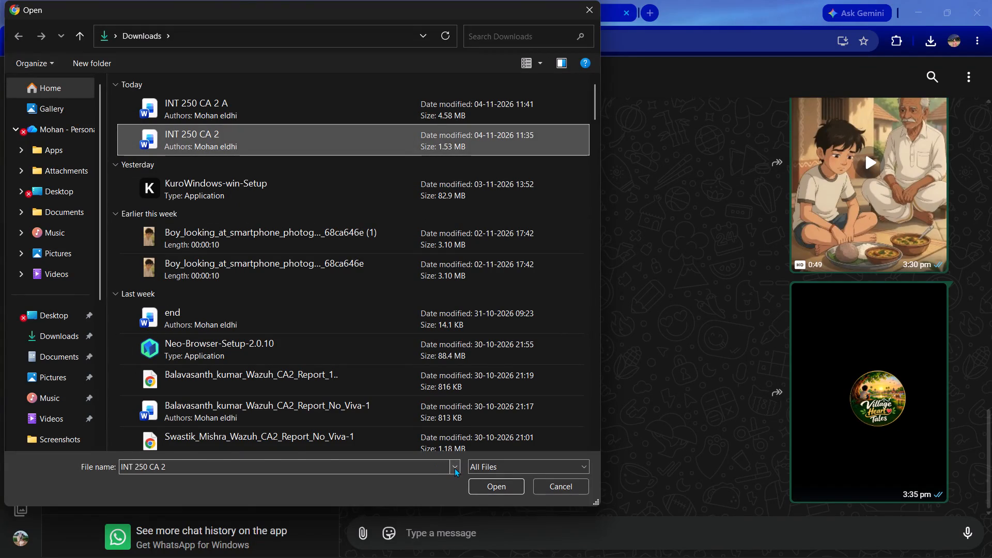
Look through the recently used file paths and the available file type filters in the Open dialog.
{"action": "scroll", "coordinate": [377, 416], "scroll_direction": "up", "scroll_amount": 1}
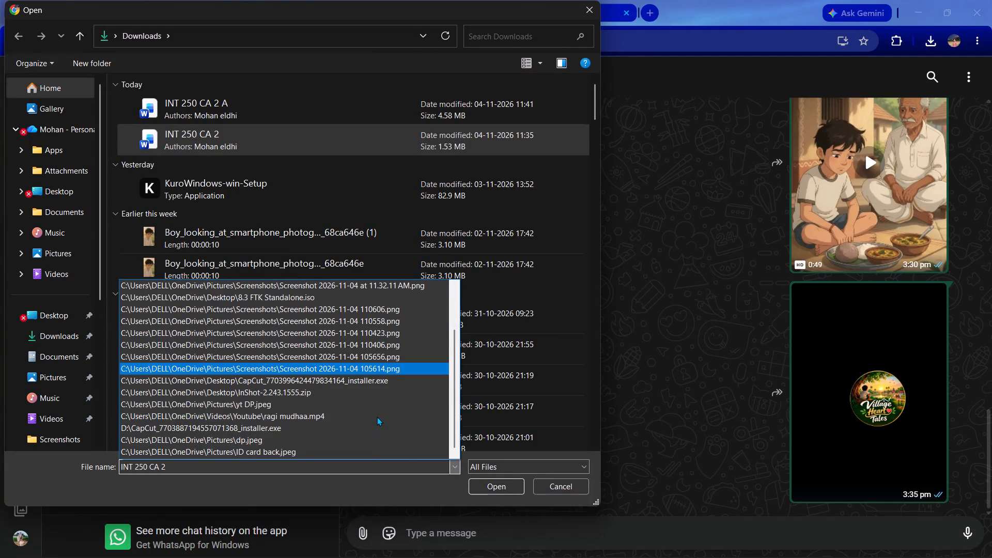
{"action": "scroll", "coordinate": [377, 416], "scroll_direction": "up", "scroll_amount": 1}
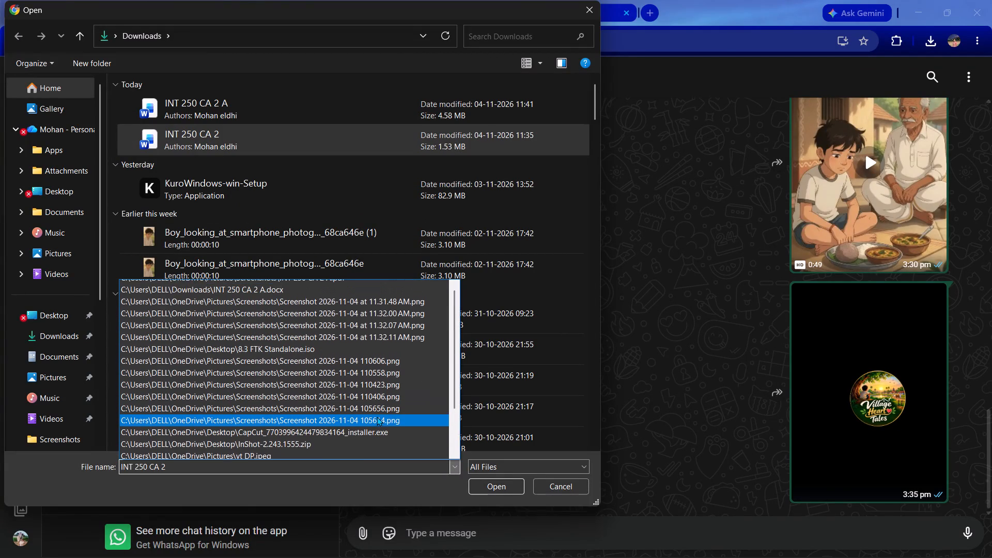
{"action": "scroll", "coordinate": [377, 416], "scroll_direction": "up", "scroll_amount": 4}
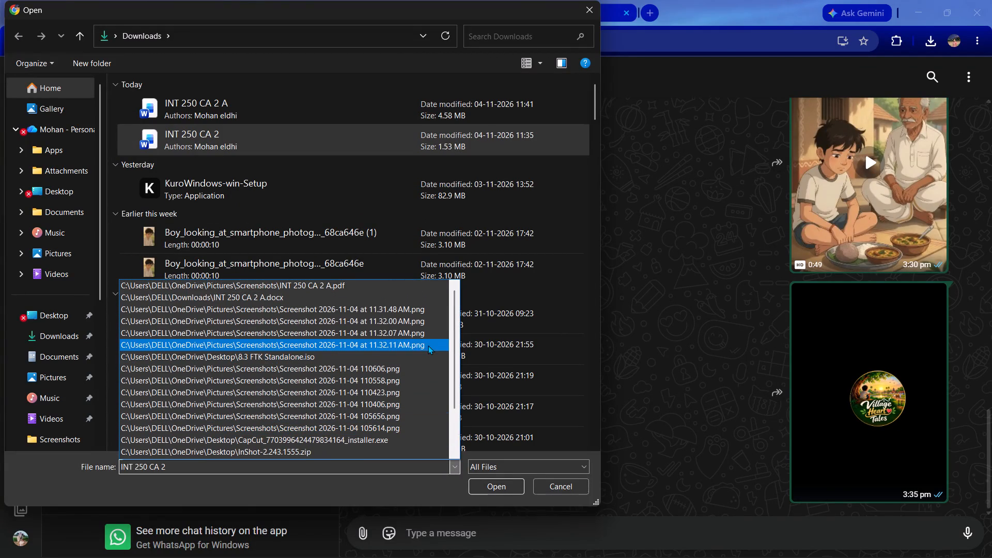
{"action": "scroll", "coordinate": [377, 303], "scroll_direction": "up", "scroll_amount": 2}
{"action": "left_click", "coordinate": [748, 349]}
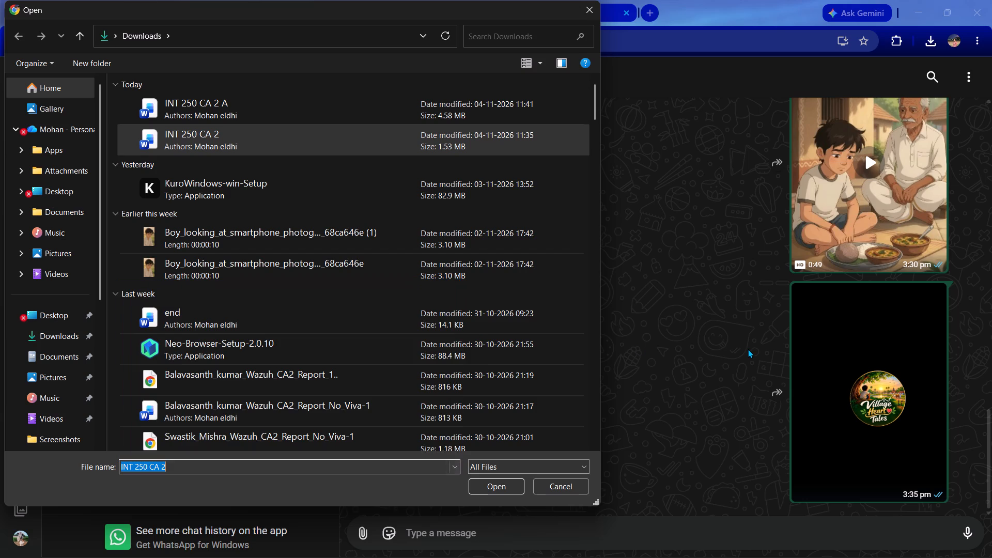
{"action": "left_click", "coordinate": [584, 463]}
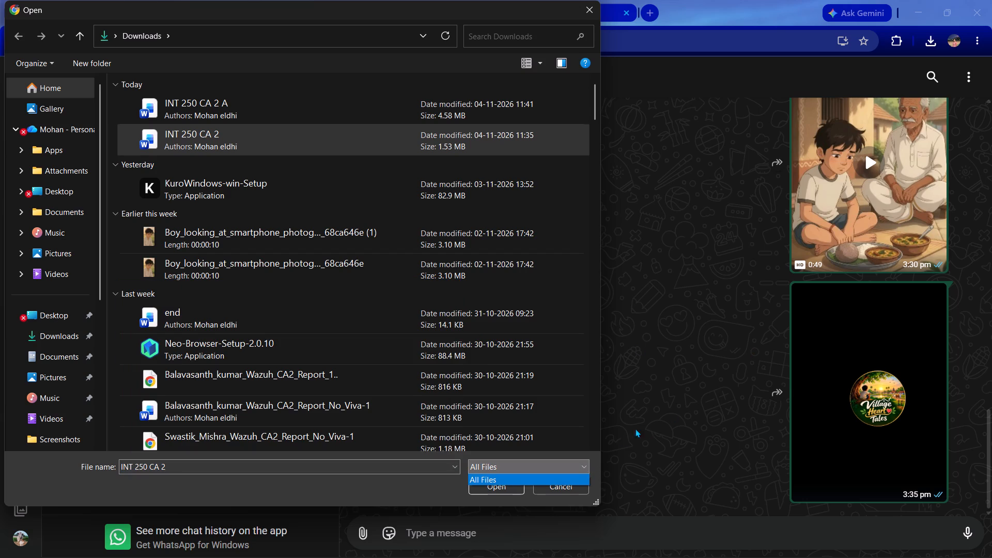
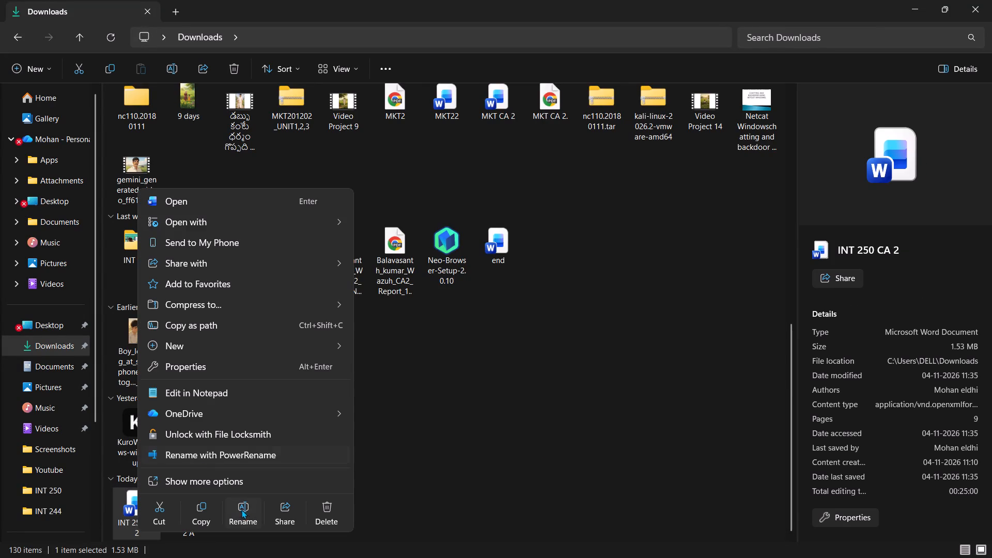
Rename the INT 250 CA 2 Word document in the Downloads folder as INT 250 CA 2 Mohan.
{"action": "left_click", "coordinate": [247, 512]}
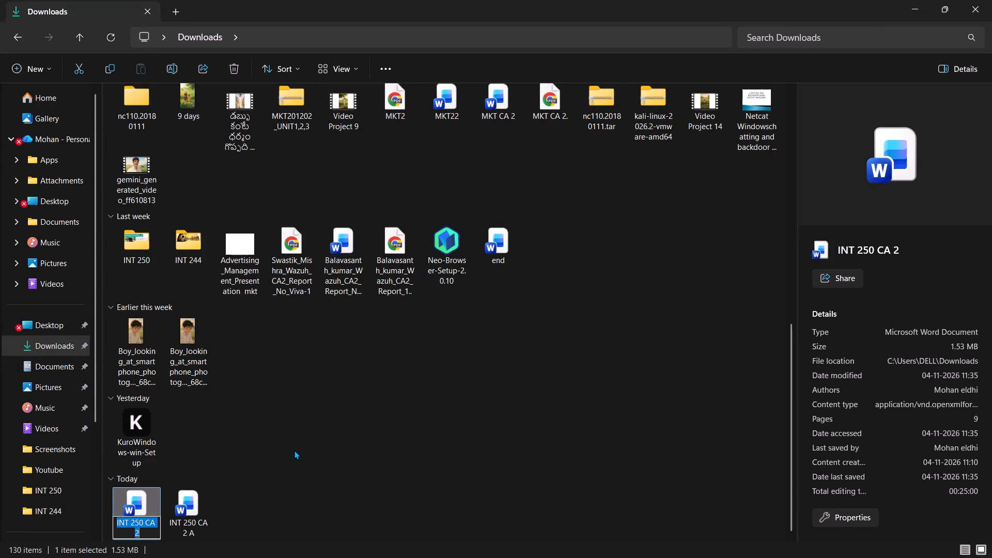
{"action": "left_click", "coordinate": [294, 450]}
{"action": "right_click", "coordinate": [130, 521]}
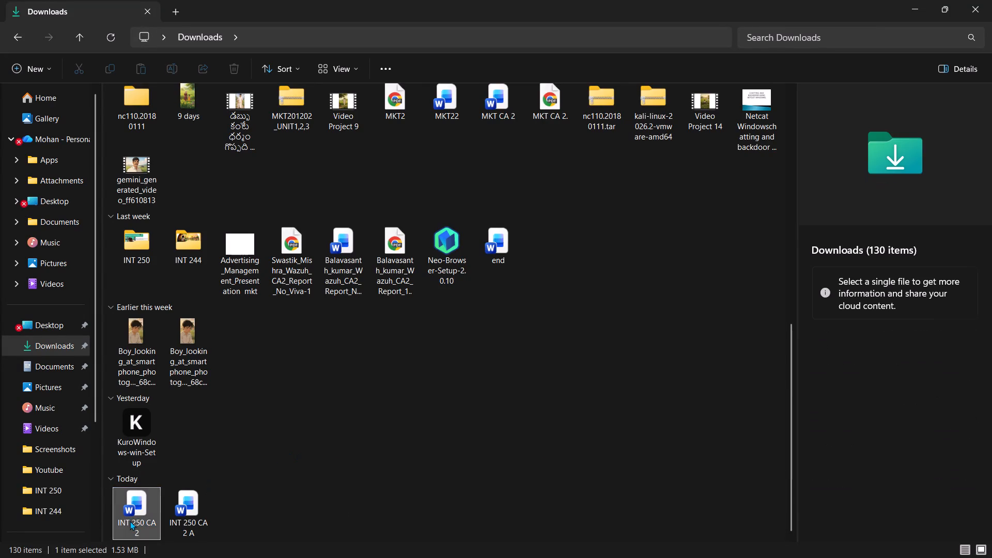
{"action": "left_click", "coordinate": [231, 503]}
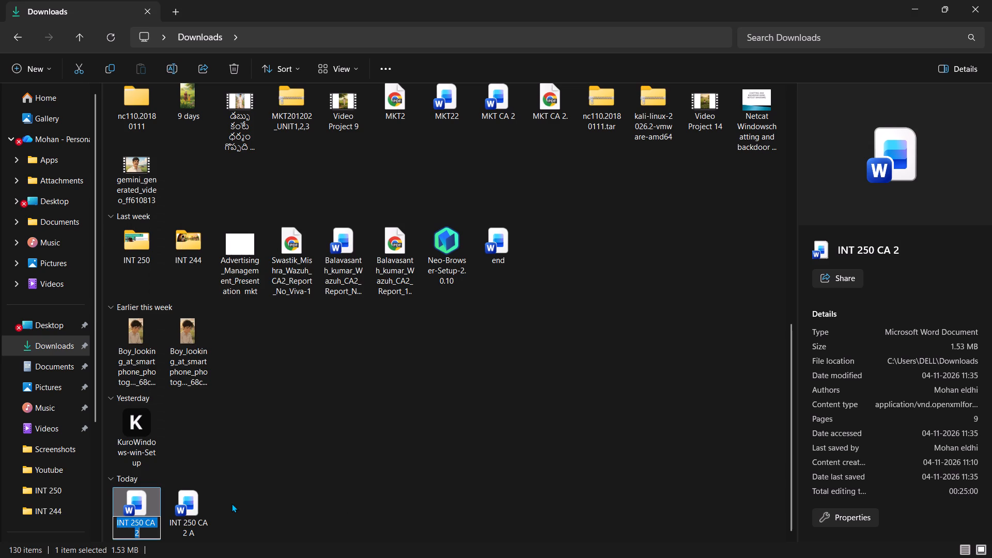
{"action": "left_click", "coordinate": [149, 533]}
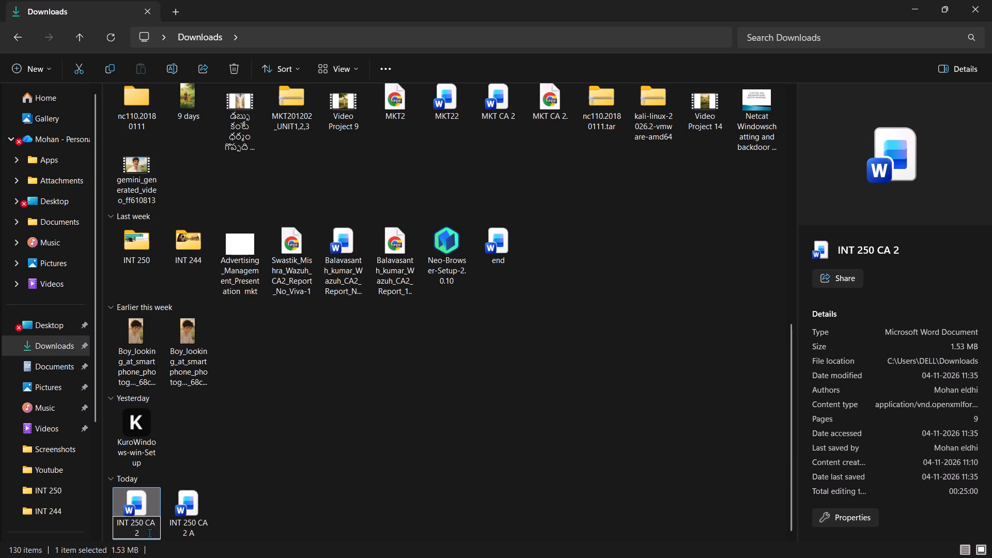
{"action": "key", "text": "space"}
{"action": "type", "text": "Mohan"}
Rename the INT 250 CA 2 Word document in Downloads as INT 250 CA 2 Mohan.
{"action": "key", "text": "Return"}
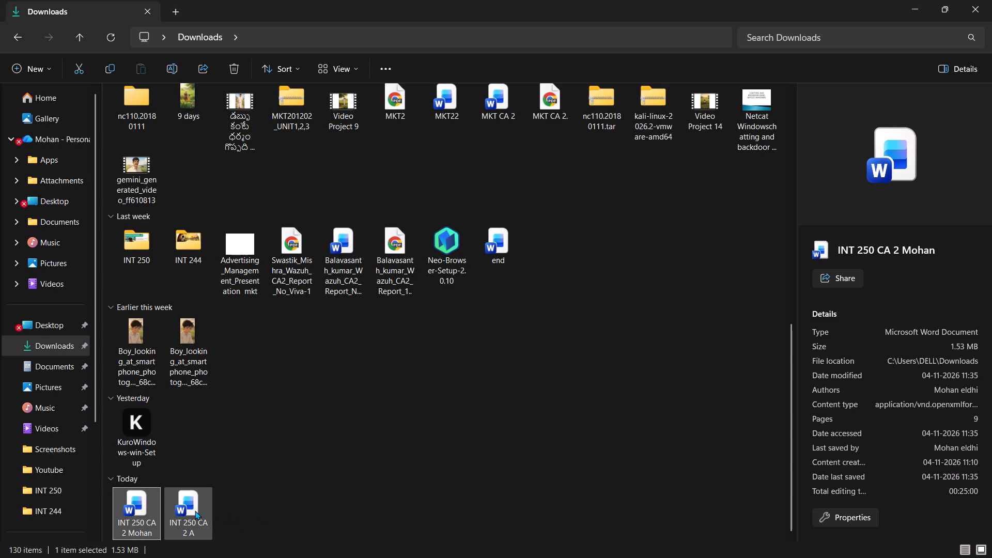
Move the INT 250 CA 2 Mohan document from the Downloads folder to the Desktop folder.
{"action": "left_click", "coordinate": [195, 510]}
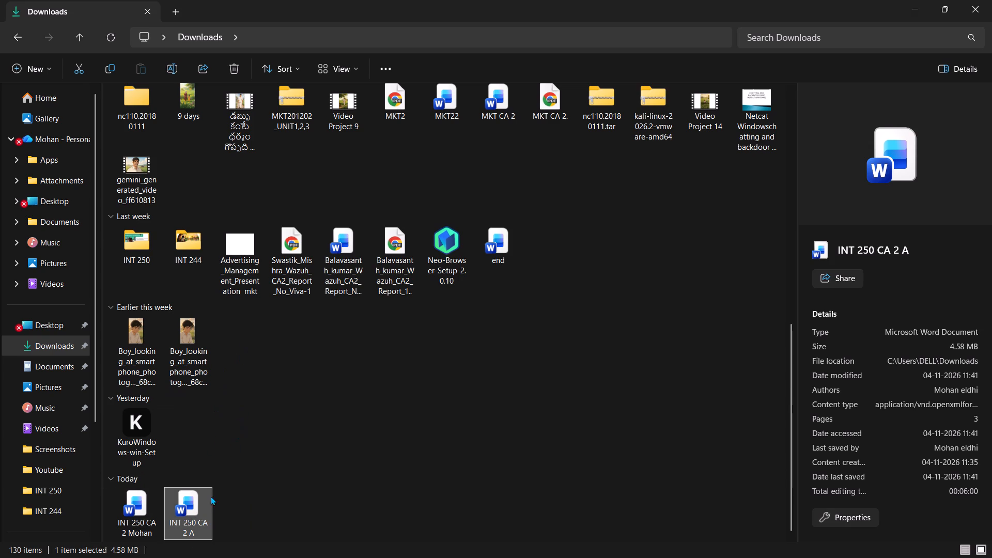
{"action": "left_click", "coordinate": [144, 506]}
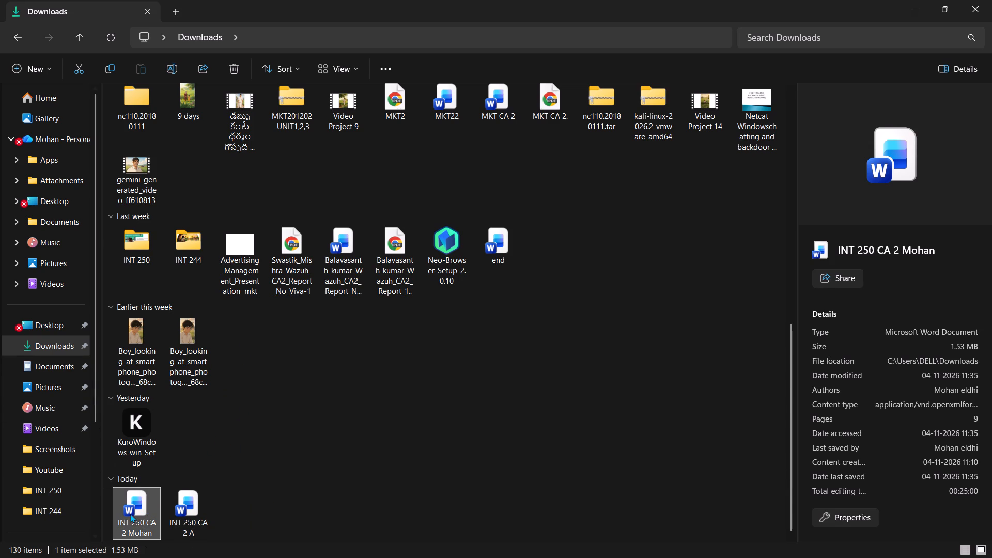
{"action": "left_click", "coordinate": [330, 417]}
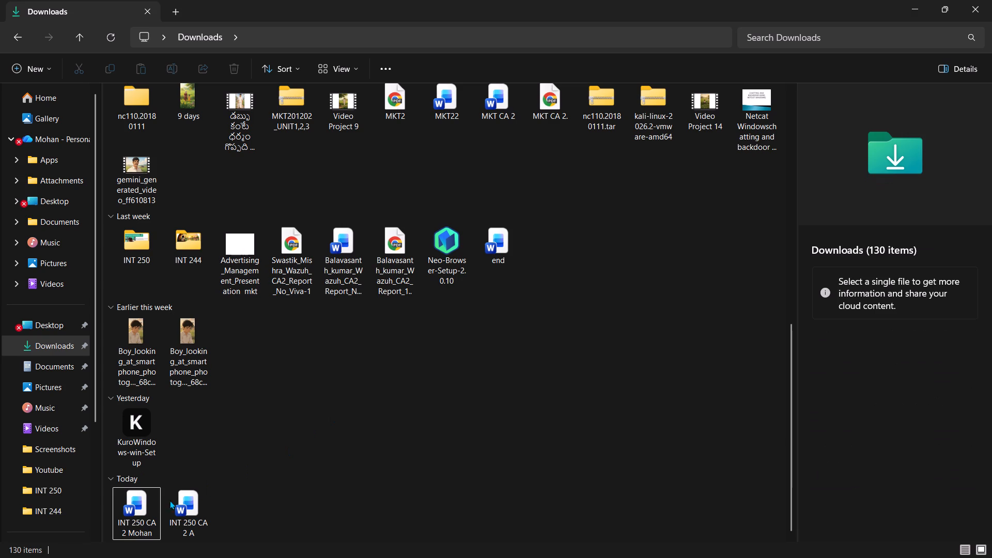
{"action": "left_click_drag", "start_coordinate": [148, 502], "coordinate": [45, 201]}
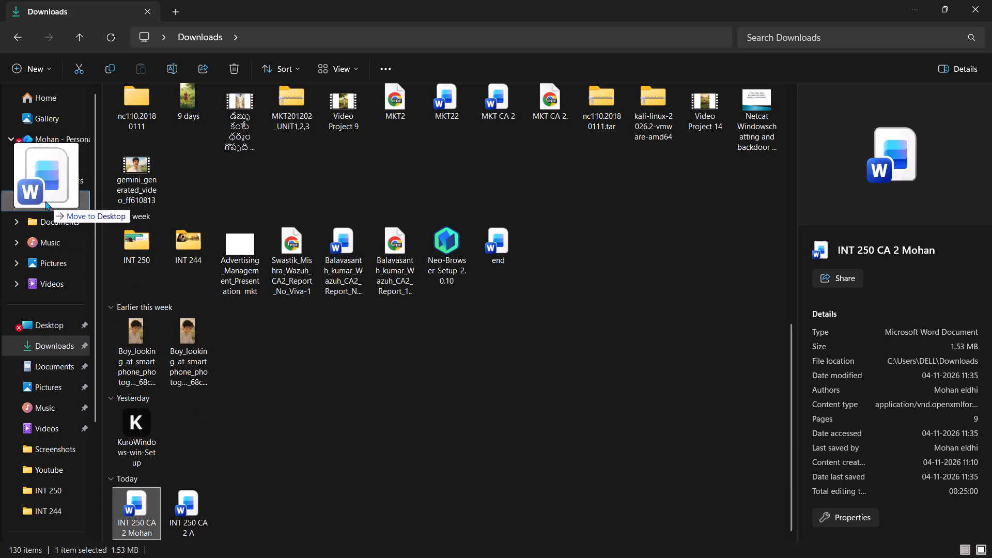
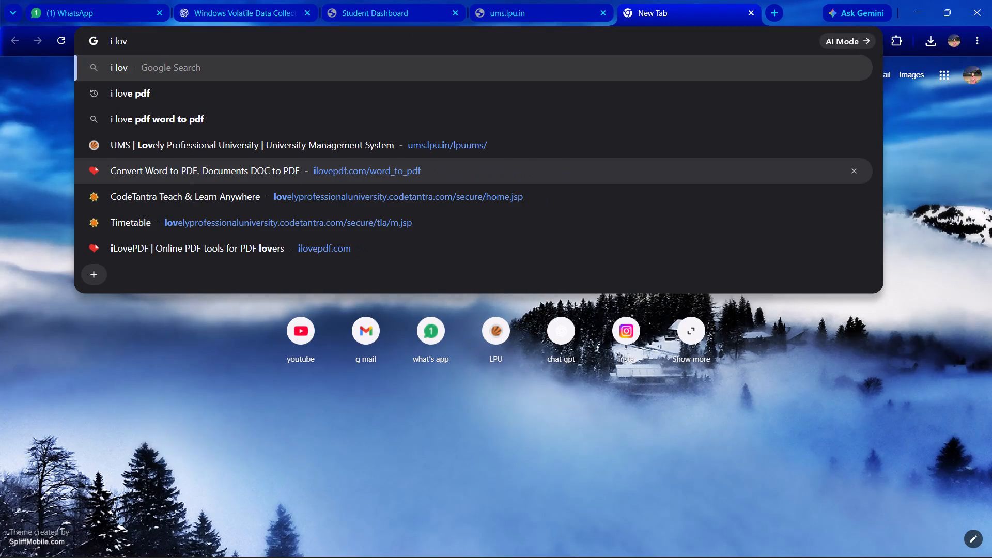
Search for i love pdf and open the iLovePDF Word to PDF converter.
{"action": "key", "text": "Down"}
{"action": "key", "text": "Return"}
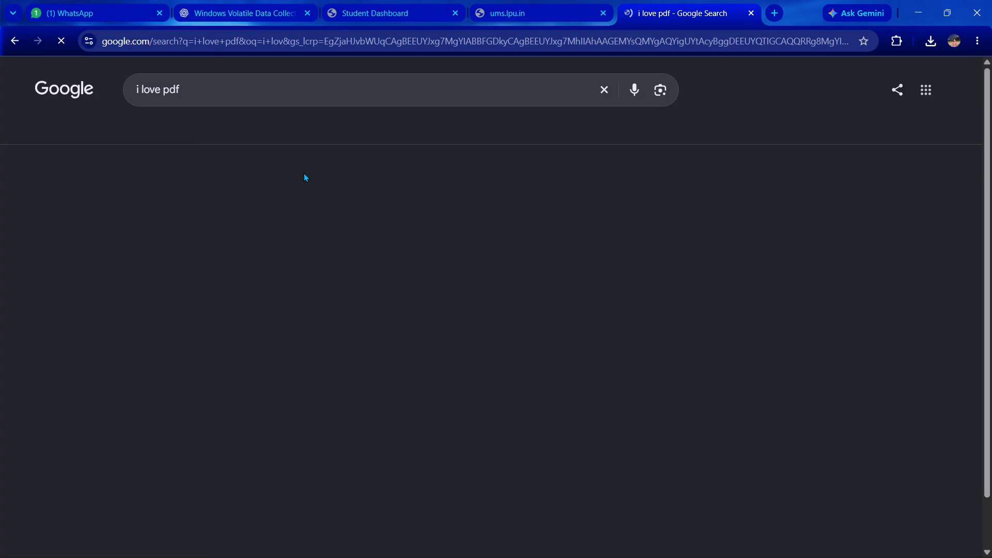
{"action": "left_click", "coordinate": [265, 195]}
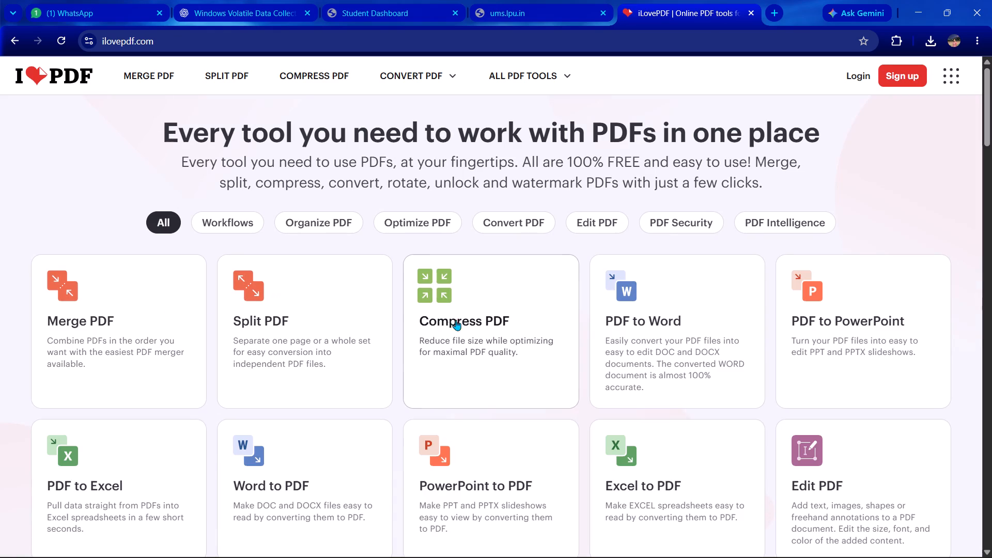
{"action": "scroll", "coordinate": [457, 427], "scroll_direction": "down", "scroll_amount": 1}
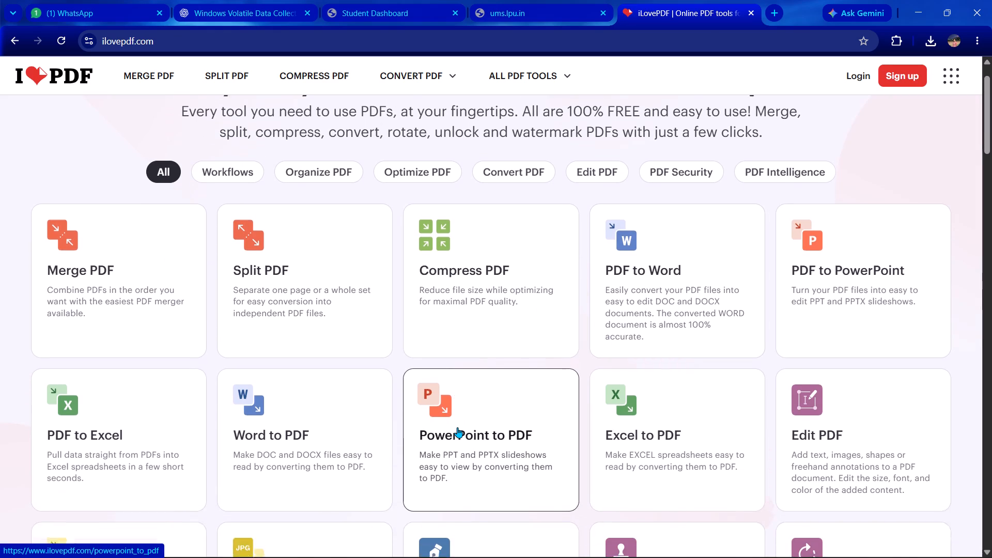
{"action": "scroll", "coordinate": [457, 427], "scroll_direction": "down", "scroll_amount": 2}
{"action": "left_click", "coordinate": [285, 351]}
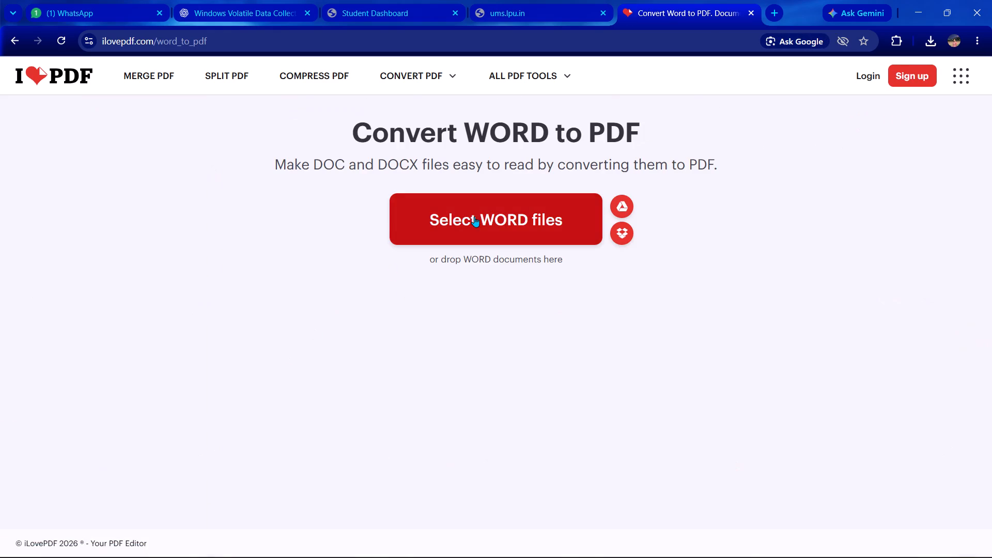
Convert the INT 250 CA 2 Mohan Word document from the Desktop folder to PDF.
{"action": "left_click", "coordinate": [479, 216]}
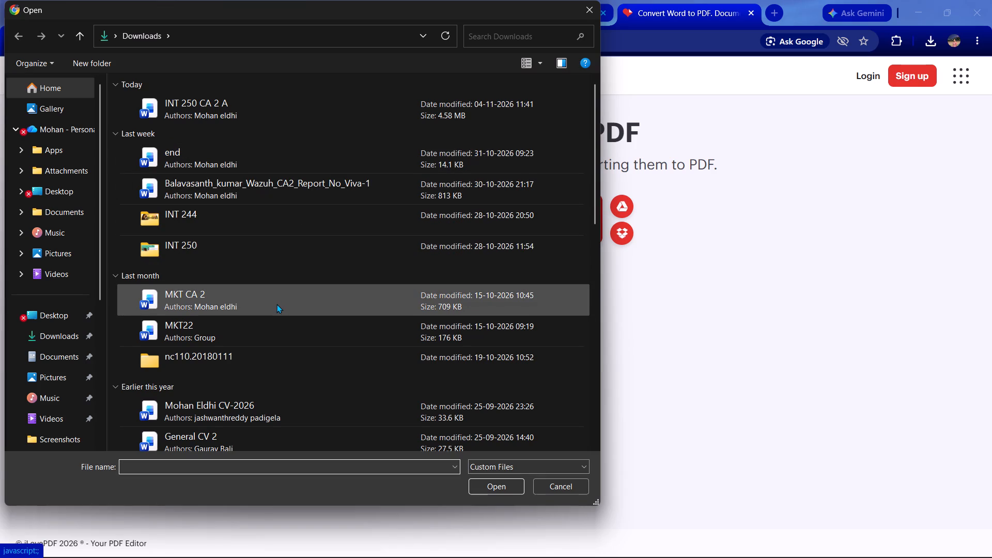
{"action": "left_click", "coordinate": [50, 316]}
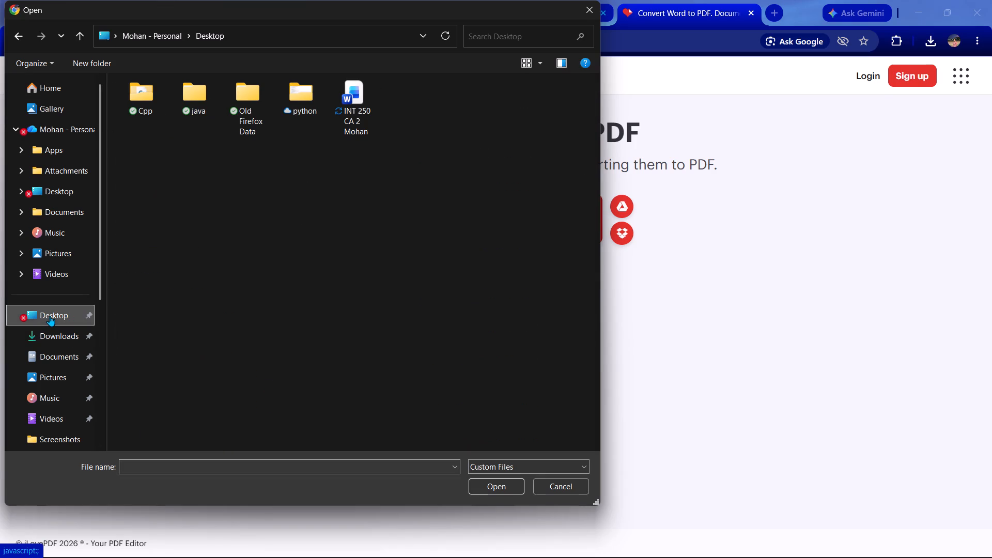
{"action": "left_click", "coordinate": [335, 109]}
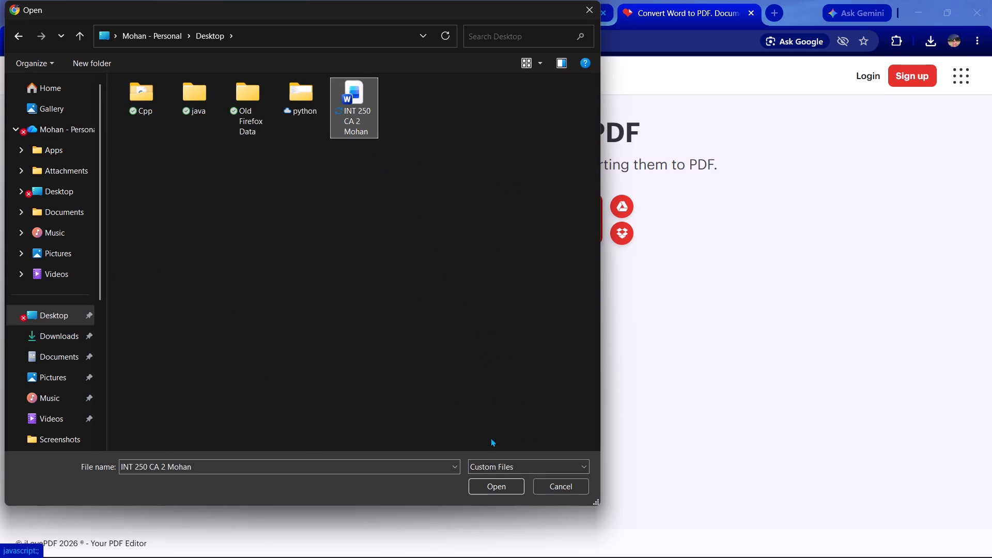
{"action": "left_click", "coordinate": [490, 488]}
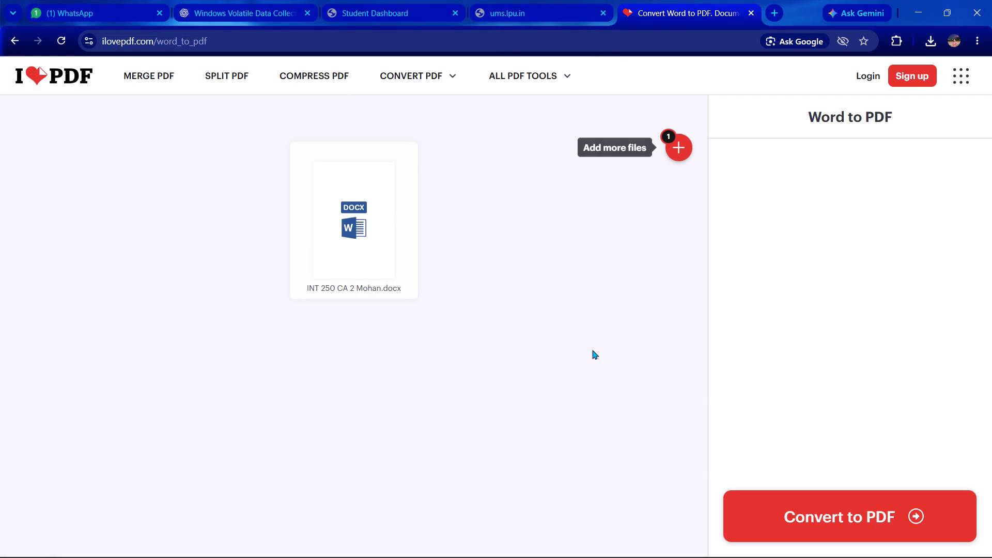
{"action": "left_click", "coordinate": [903, 506]}
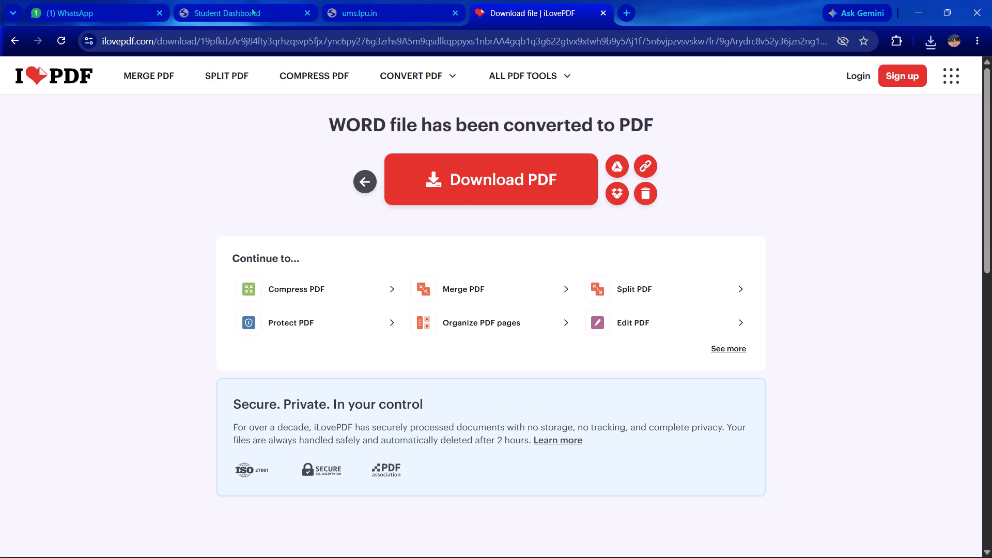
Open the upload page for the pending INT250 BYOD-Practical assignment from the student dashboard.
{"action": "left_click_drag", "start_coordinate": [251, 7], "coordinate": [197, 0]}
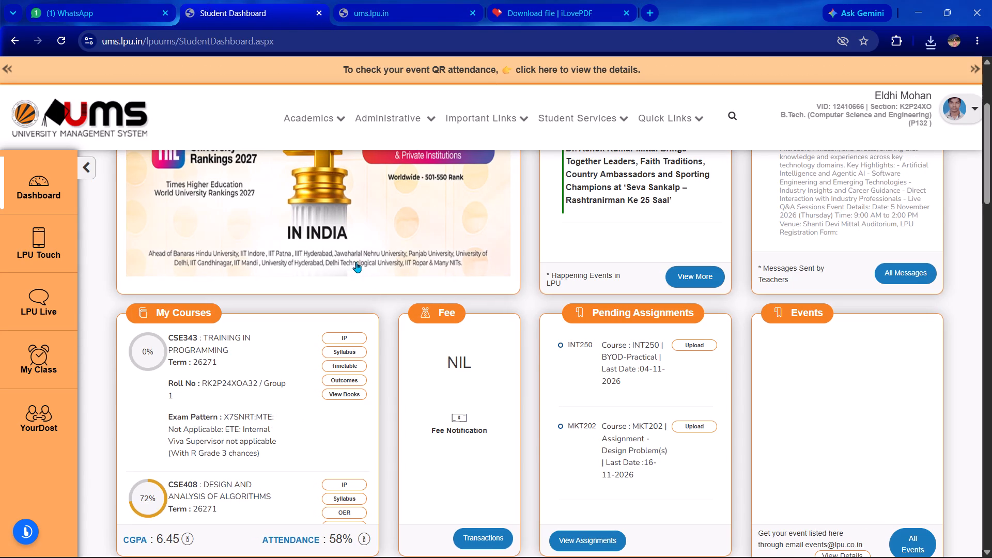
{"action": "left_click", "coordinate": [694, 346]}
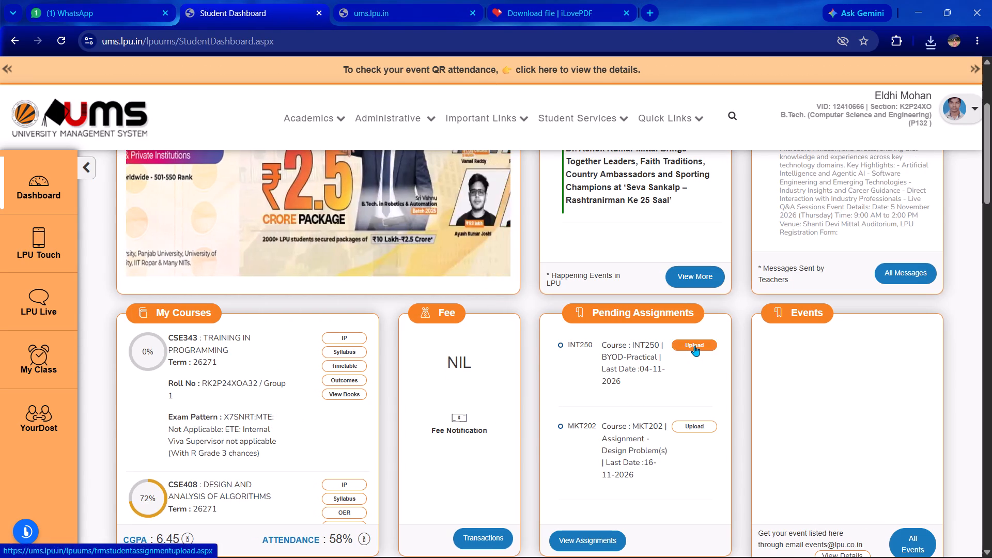
Close the older ums.lpu.in page, the iLovePDF download page and the Peek window.
{"action": "left_click", "coordinate": [598, 7]}
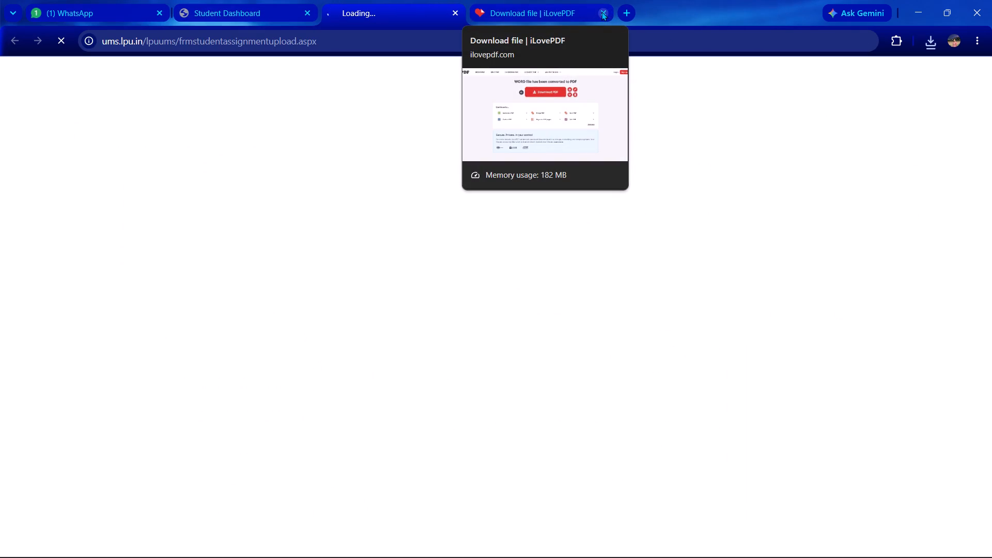
{"action": "left_click", "coordinate": [601, 10]}
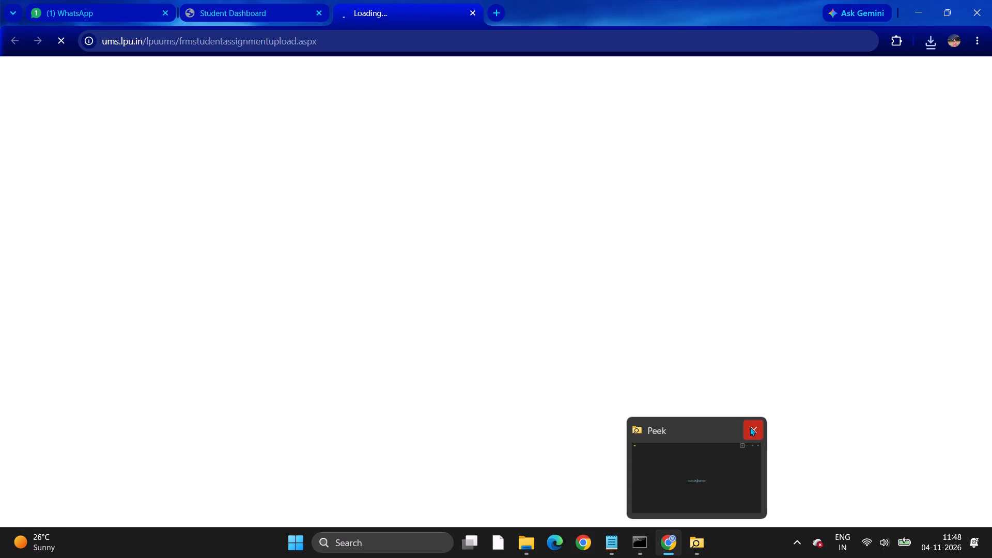
{"action": "left_click", "coordinate": [753, 427]}
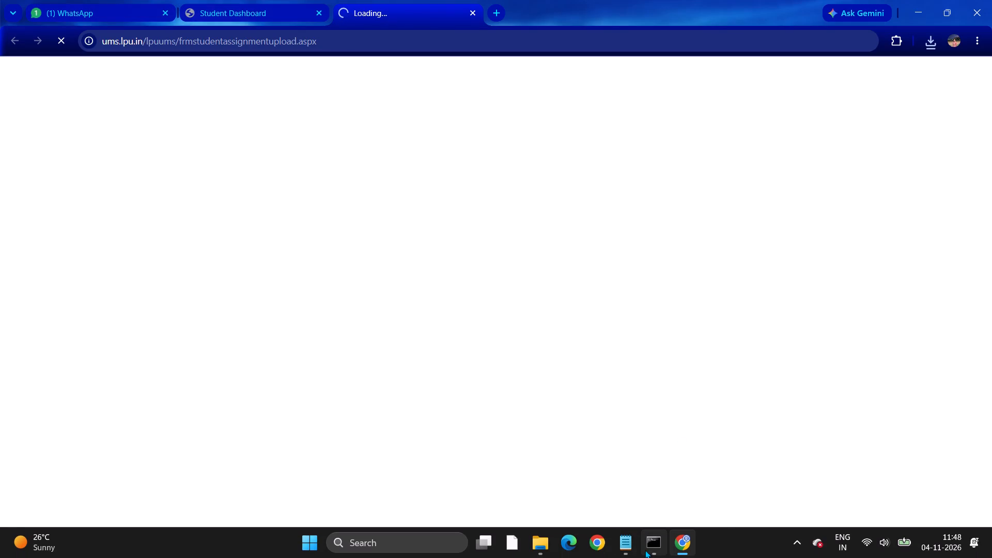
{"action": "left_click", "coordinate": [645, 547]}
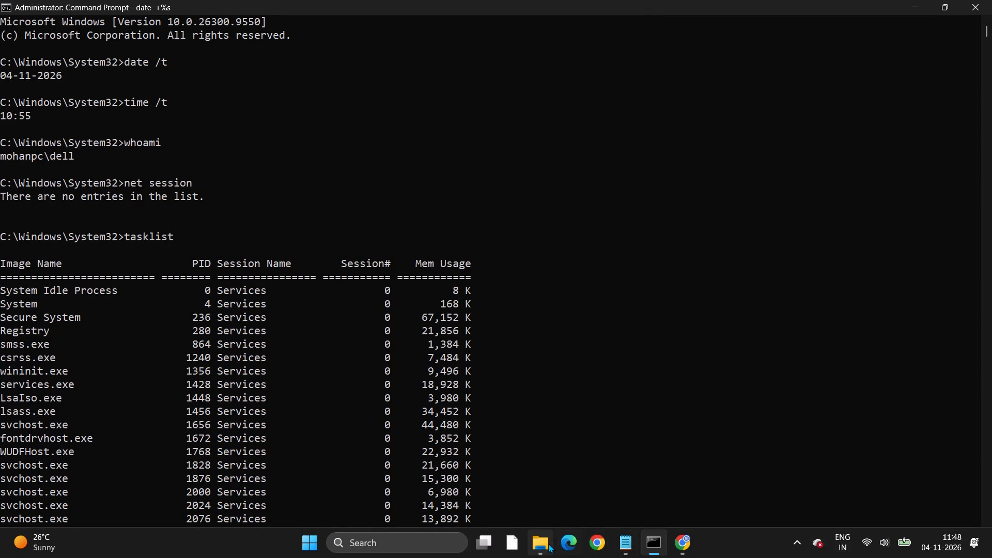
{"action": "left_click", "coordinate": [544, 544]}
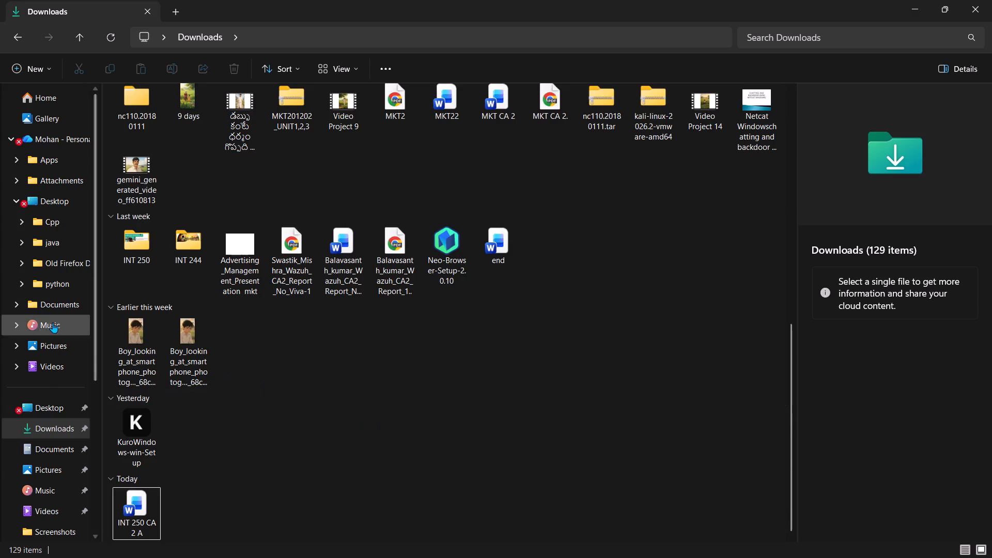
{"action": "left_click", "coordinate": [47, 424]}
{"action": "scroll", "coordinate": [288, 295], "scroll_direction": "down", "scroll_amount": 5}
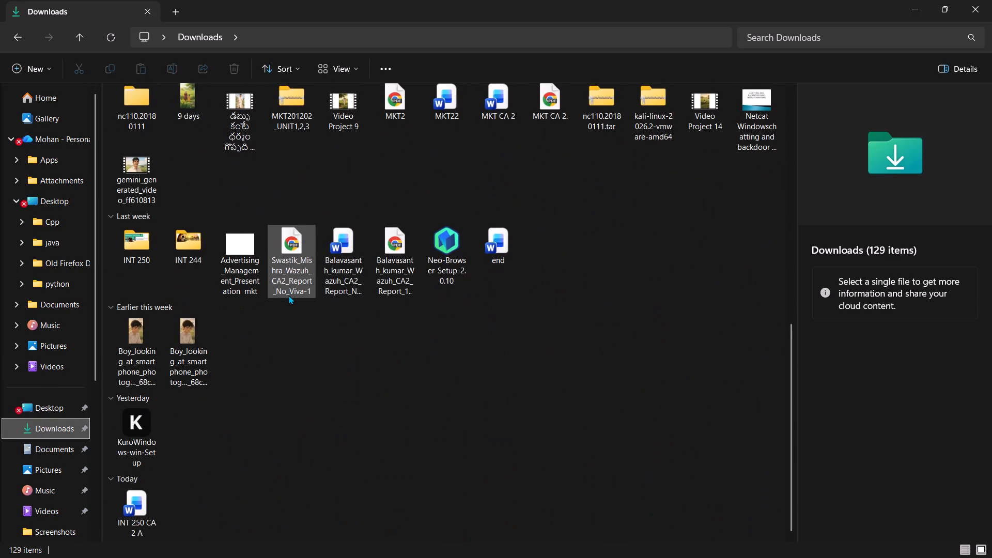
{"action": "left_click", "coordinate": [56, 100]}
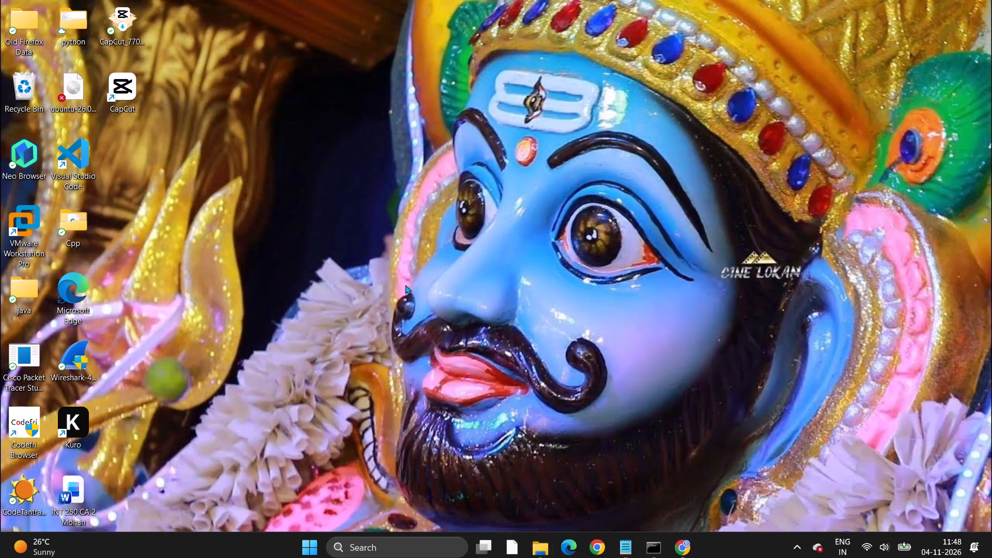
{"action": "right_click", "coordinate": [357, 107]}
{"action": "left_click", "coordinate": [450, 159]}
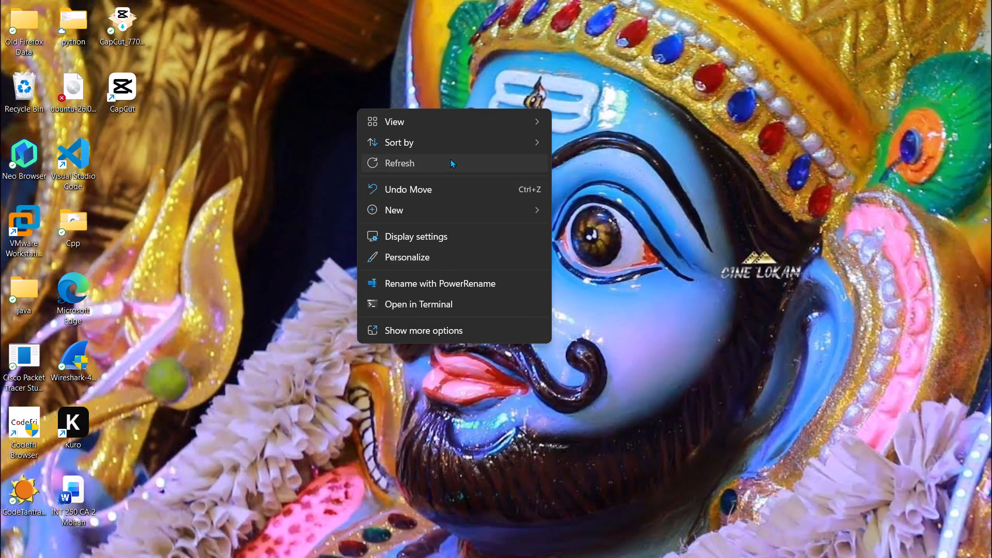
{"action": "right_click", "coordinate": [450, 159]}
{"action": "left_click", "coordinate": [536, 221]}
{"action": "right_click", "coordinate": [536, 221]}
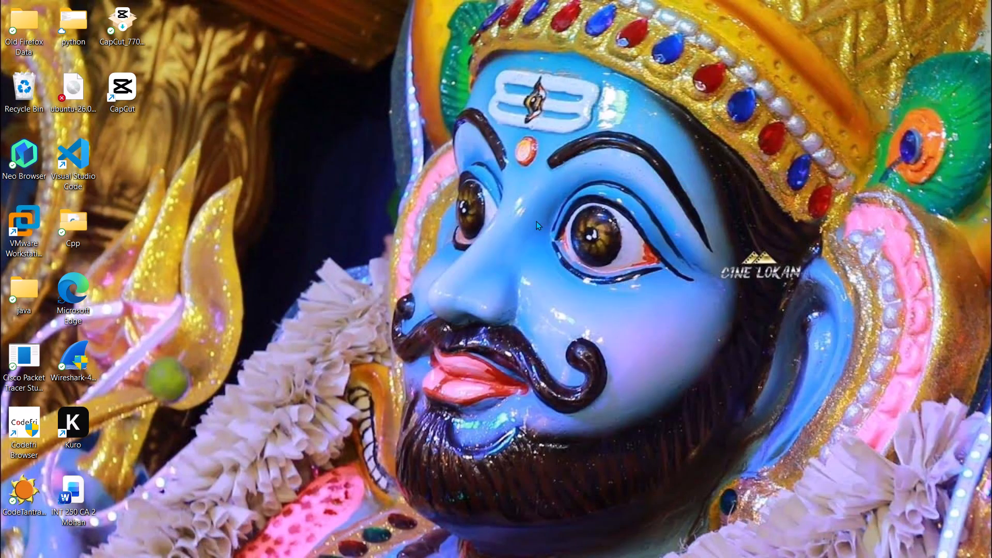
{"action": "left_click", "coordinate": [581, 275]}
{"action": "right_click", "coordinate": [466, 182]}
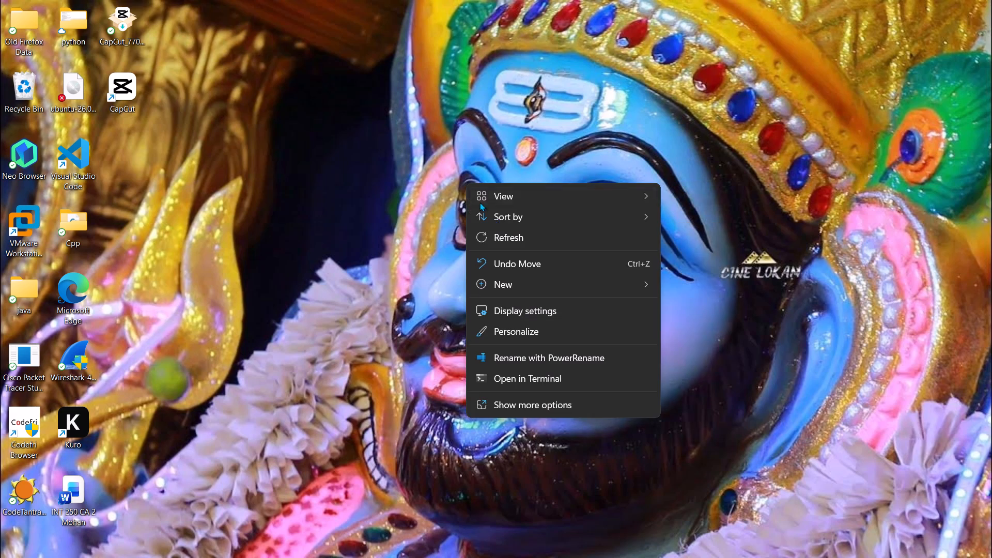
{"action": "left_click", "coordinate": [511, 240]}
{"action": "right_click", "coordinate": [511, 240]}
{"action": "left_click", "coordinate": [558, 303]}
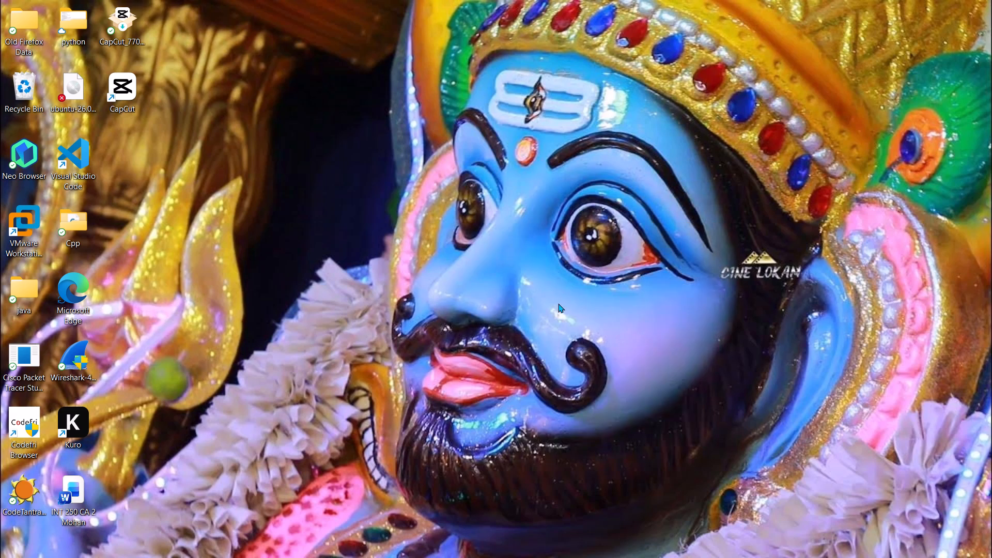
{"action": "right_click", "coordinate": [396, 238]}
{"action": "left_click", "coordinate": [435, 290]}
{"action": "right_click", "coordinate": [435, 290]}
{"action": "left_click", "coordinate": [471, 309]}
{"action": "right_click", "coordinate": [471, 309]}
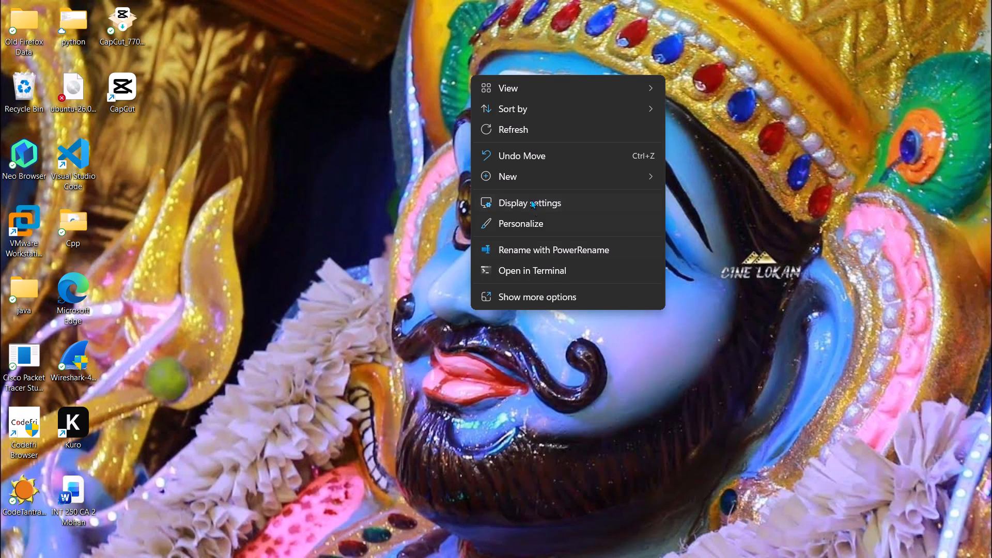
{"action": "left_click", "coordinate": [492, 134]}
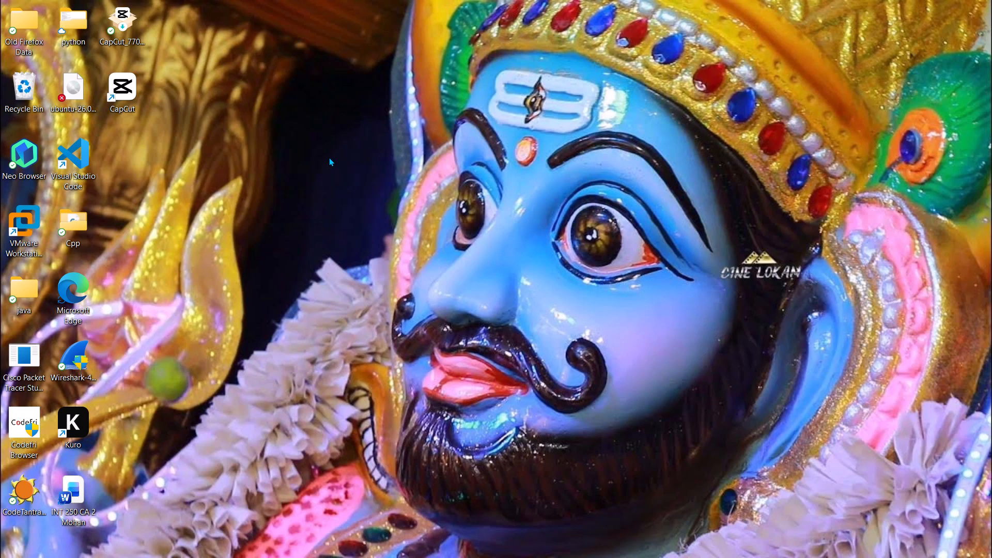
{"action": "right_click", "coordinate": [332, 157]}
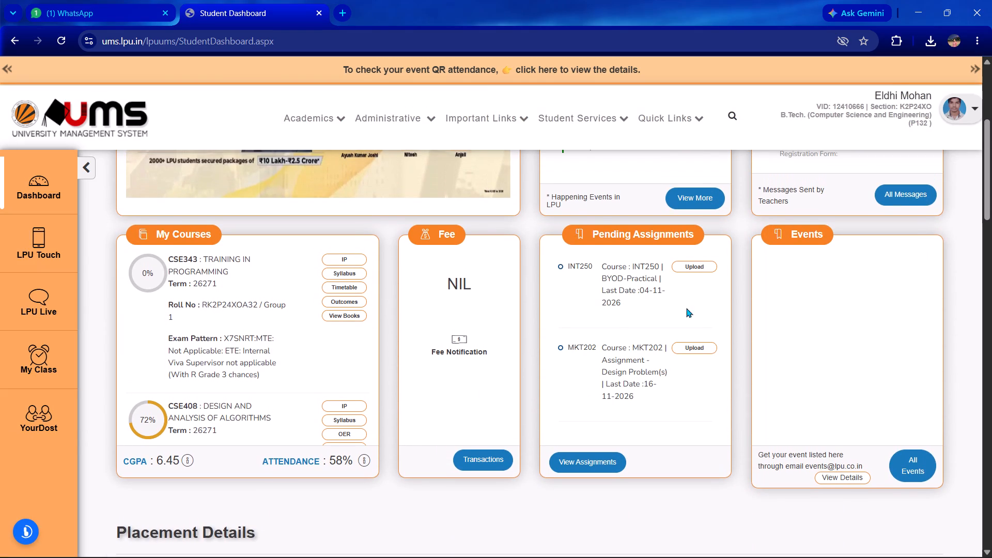
Open the upload page for the pending INT250 BYOD-Practical assignment from the student dashboard.
{"action": "left_click", "coordinate": [700, 267]}
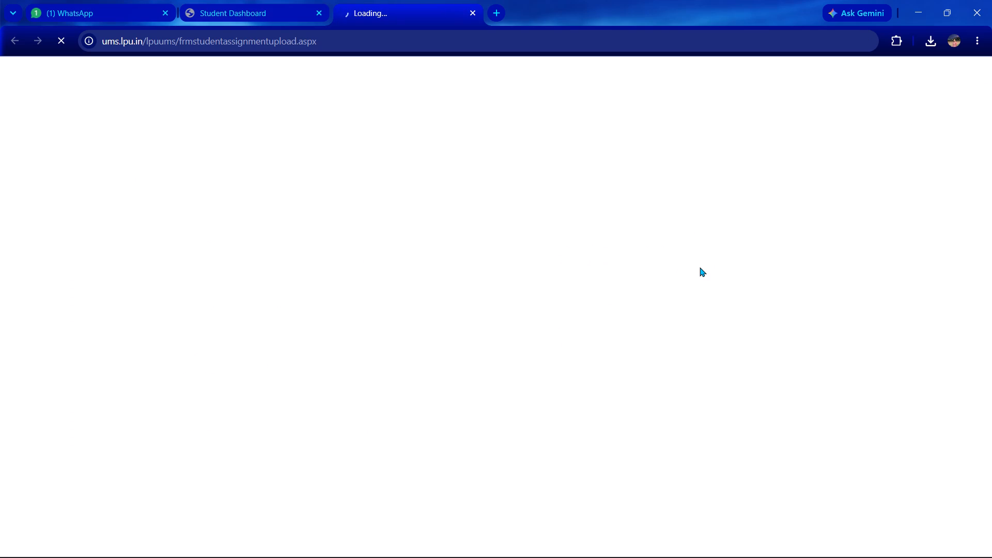